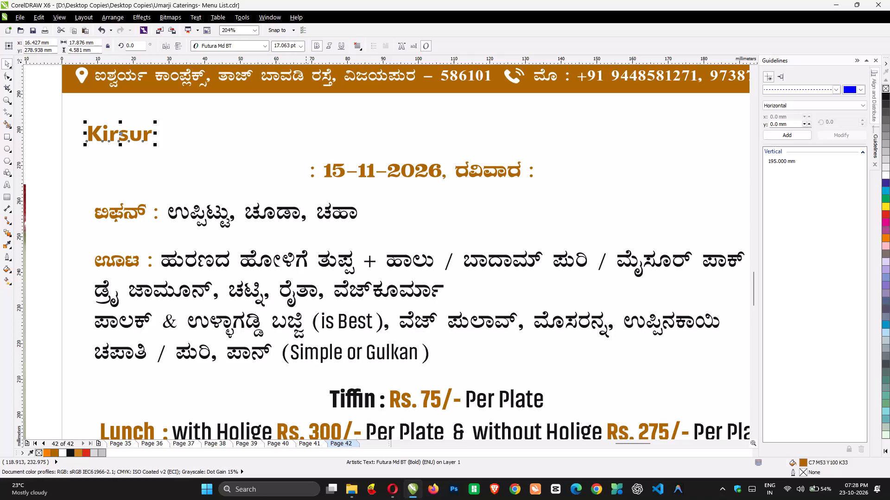
Replace the ಟಿಫನ್ (tiffin) items in the 15-11-2026 menu on page 42 with "ಅವಲಕ್ಕಿ ಸೂಸಲಾ".
key(F12)
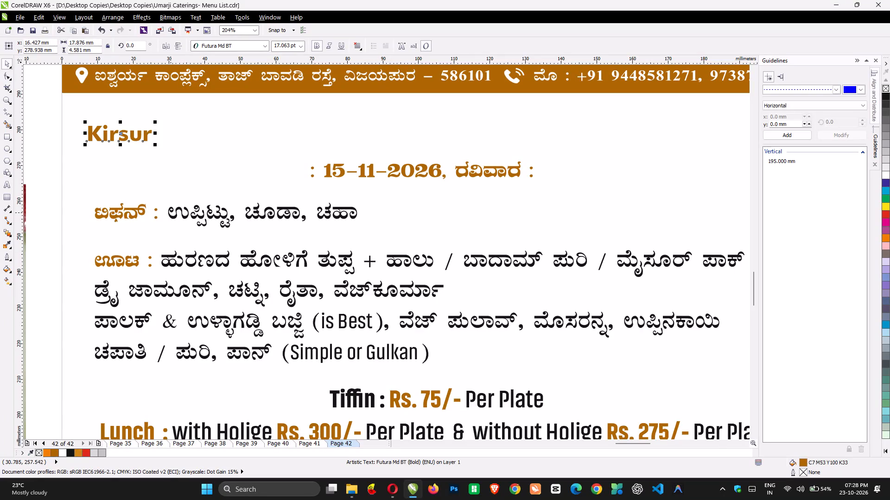
click(169, 217)
key(F8)
click(169, 217)
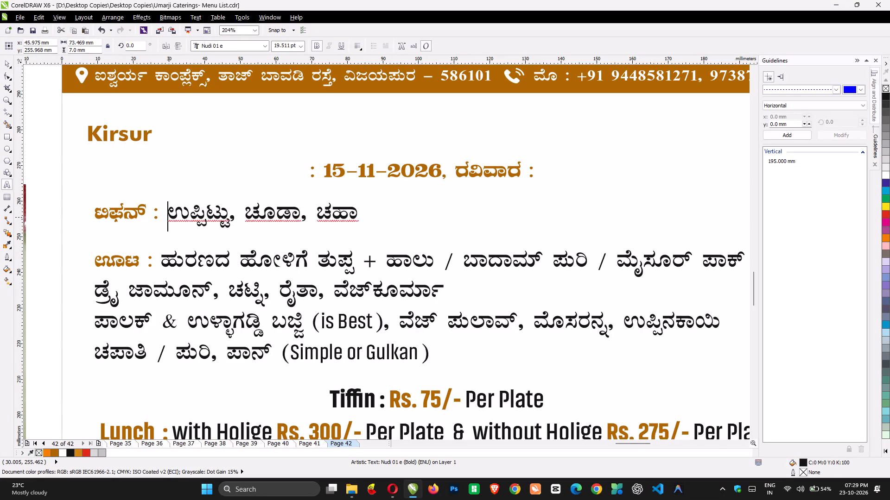
key(shift+Page_Down)
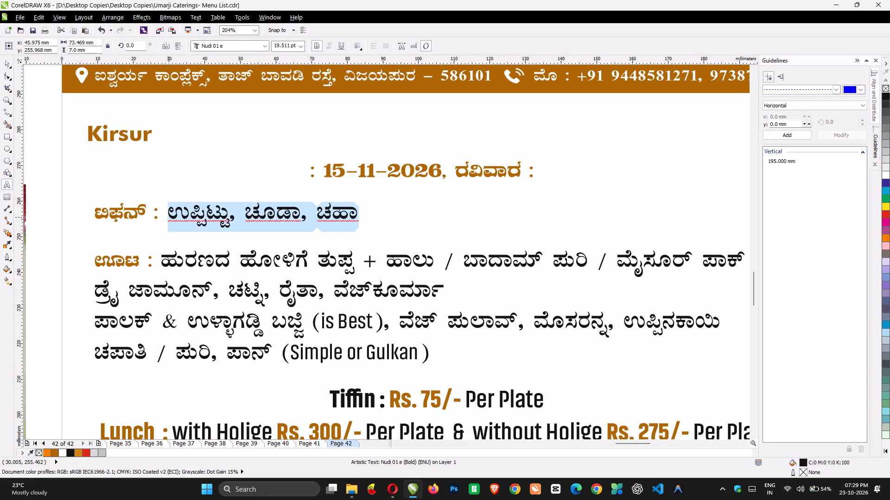
text(avlkfki s)
text(Us)
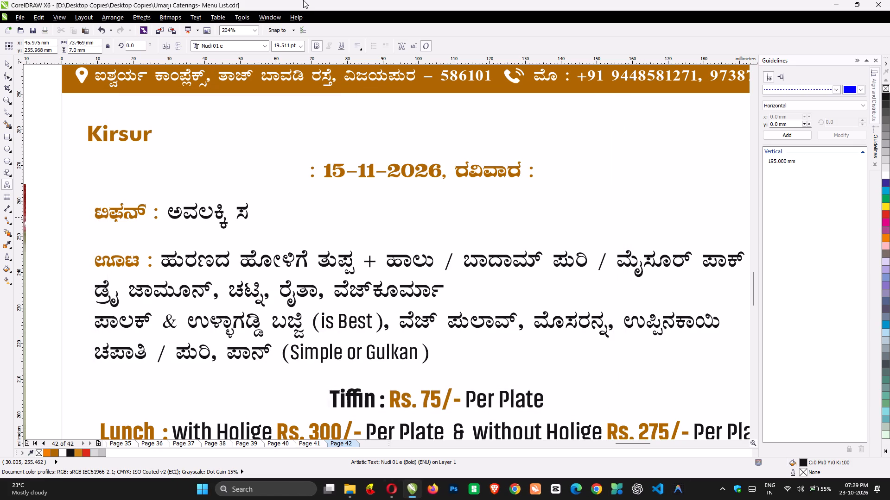
key(BackSpace)
key(BackSpace)
text(sUslA)
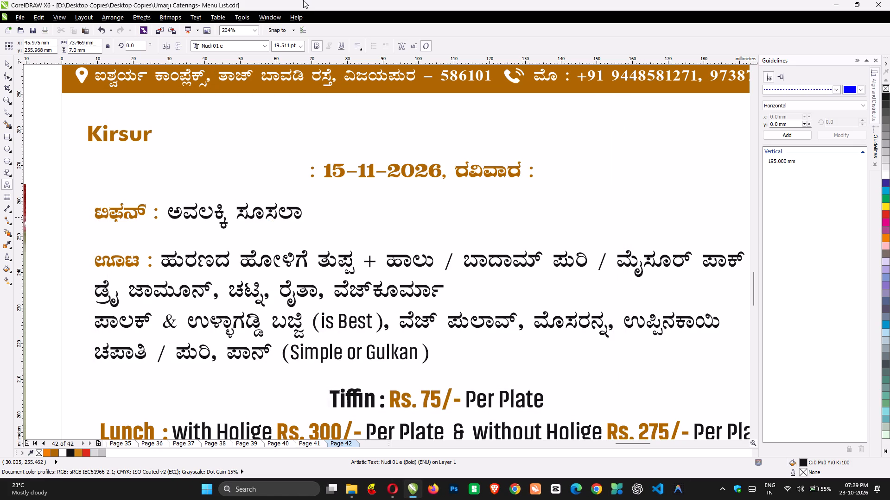
click(6, 63)
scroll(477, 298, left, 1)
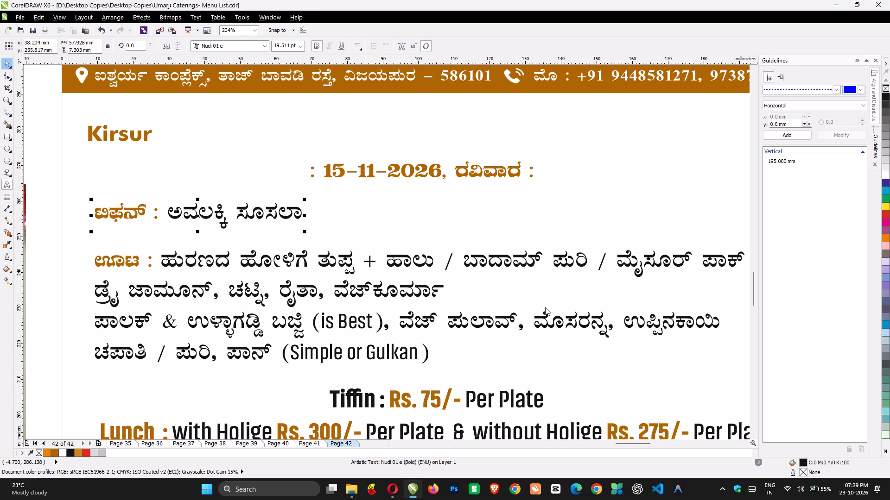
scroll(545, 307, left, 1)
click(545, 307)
Switch to Microsoft PC Manager and run a PC boost to free up memory.
click(615, 485)
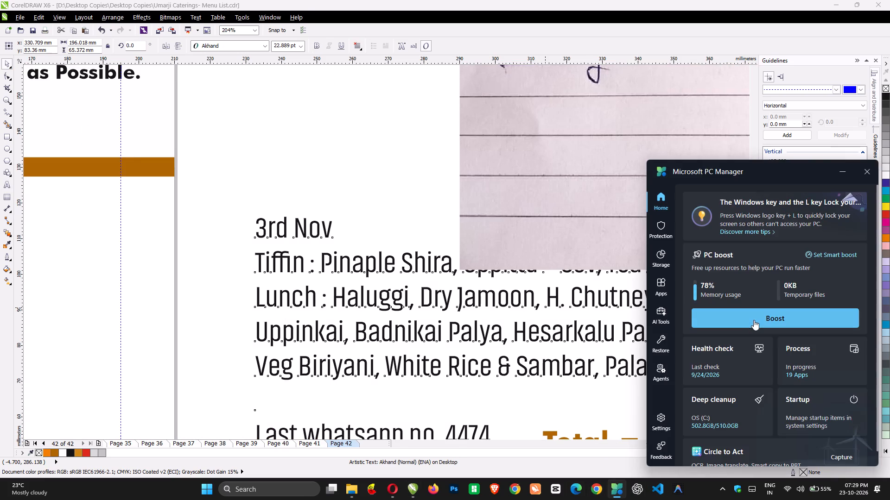
click(754, 317)
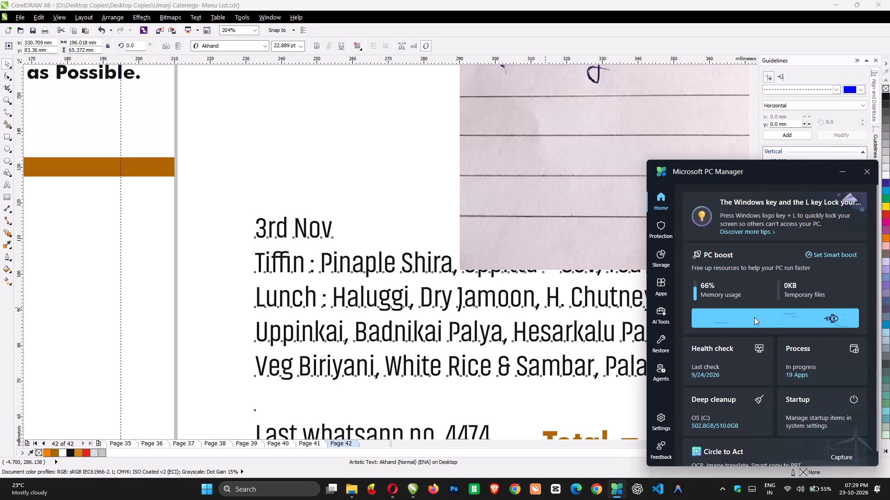
click(754, 317)
Copy the "30-40 People" note from page 39 and paste it onto page 42 of the menu document.
scroll(394, 321, right, 7)
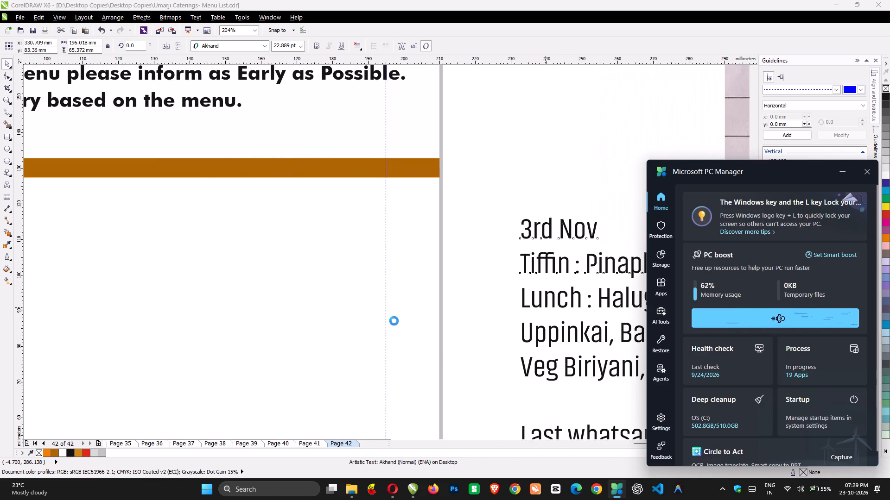
scroll(394, 321, right, 4)
scroll(394, 321, up, 8)
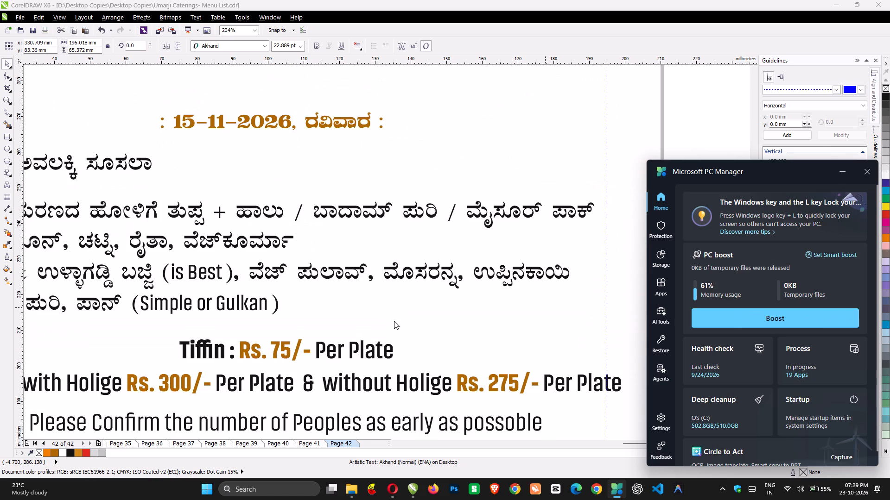
scroll(394, 321, up, 1)
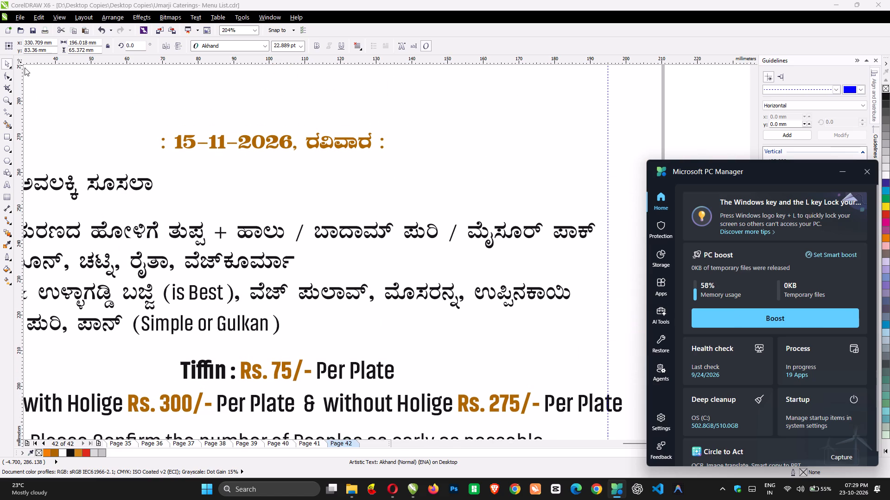
click(8, 61)
key(Page_Up)
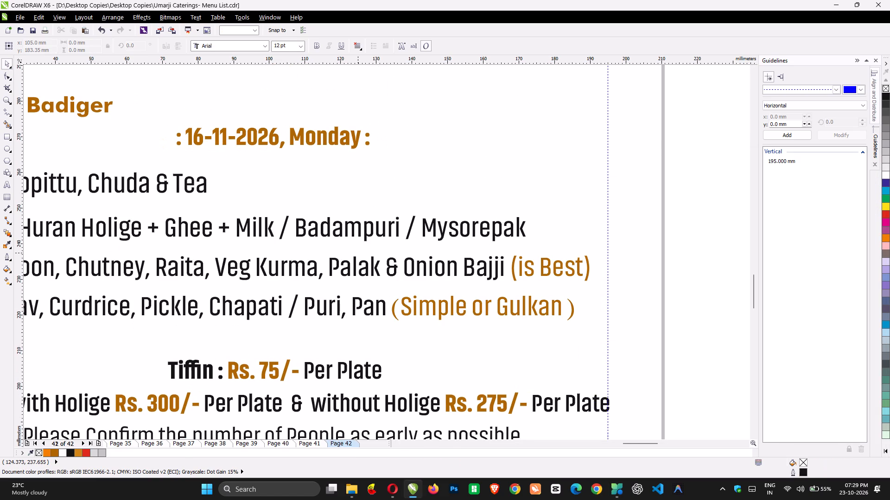
key(Page_Up)
key(Page_Up)
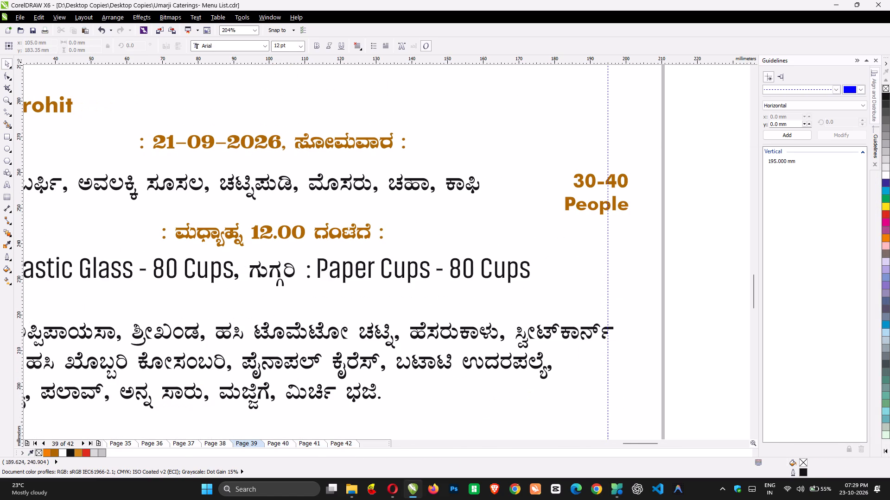
click(588, 186)
key(ctrl+c)
key(Page_Down)
key(Page_Down)
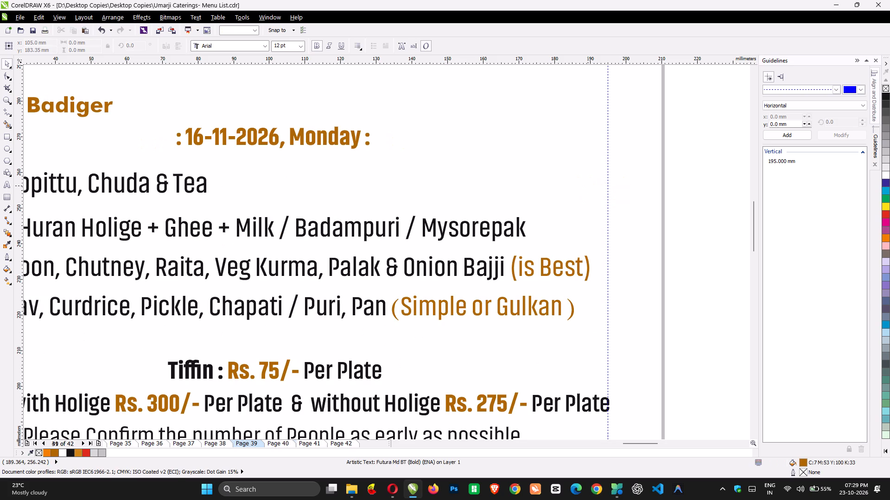
key(Page_Down)
key(Page_Down)
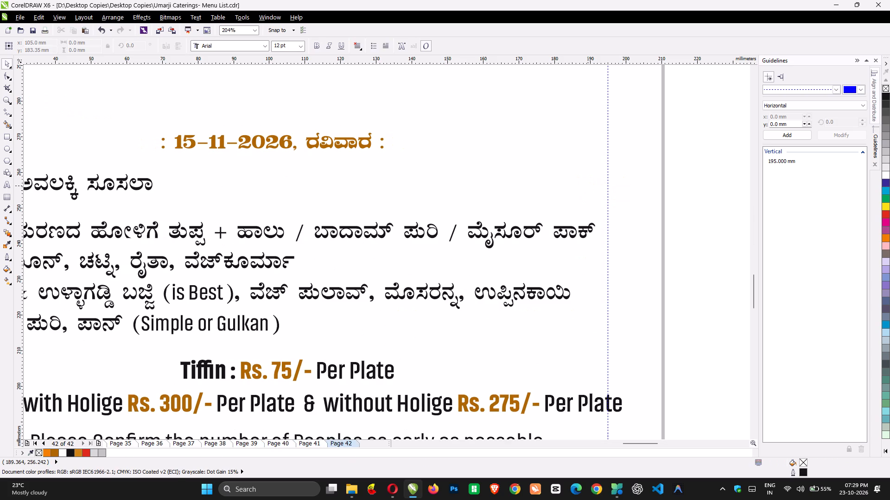
key(grave)
key(Escape)
key(ctrl+v)
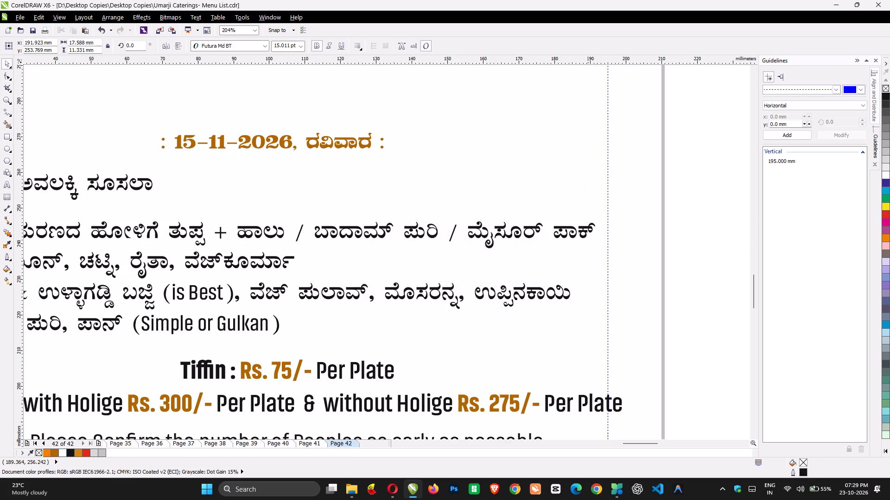
Edit the pasted people-count note on page 42 to read "30 People" on a single line.
double_click(588, 186)
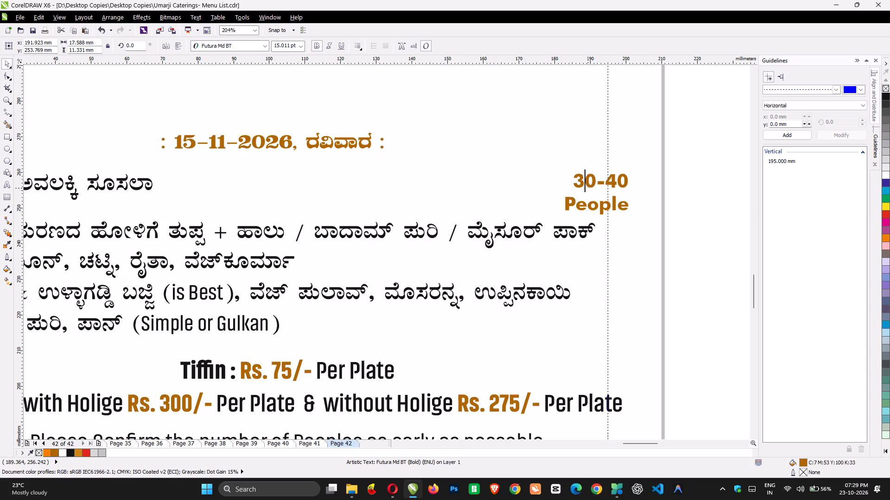
key(Right)
key(shift+Page_Down)
key(shift+Right)
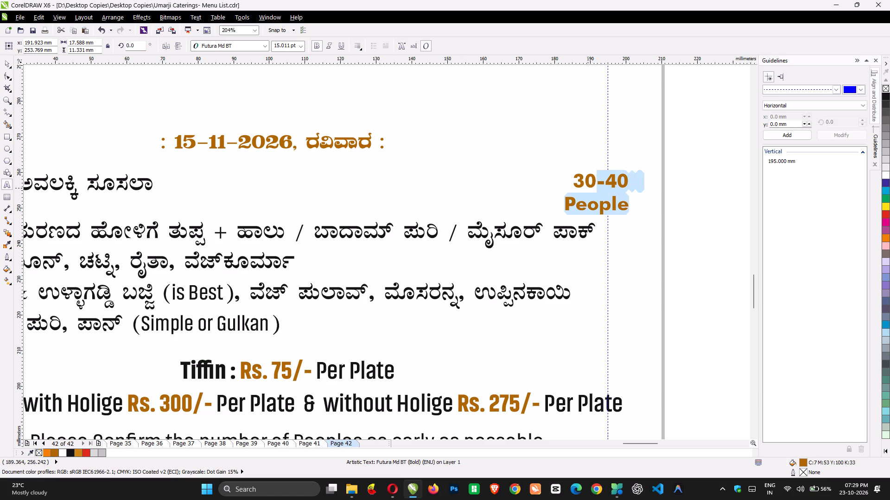
key(Left)
key(Right)
key(Right)
key(Left)
key(shift+Right)
key(shift+Right)
key(shift+Right)
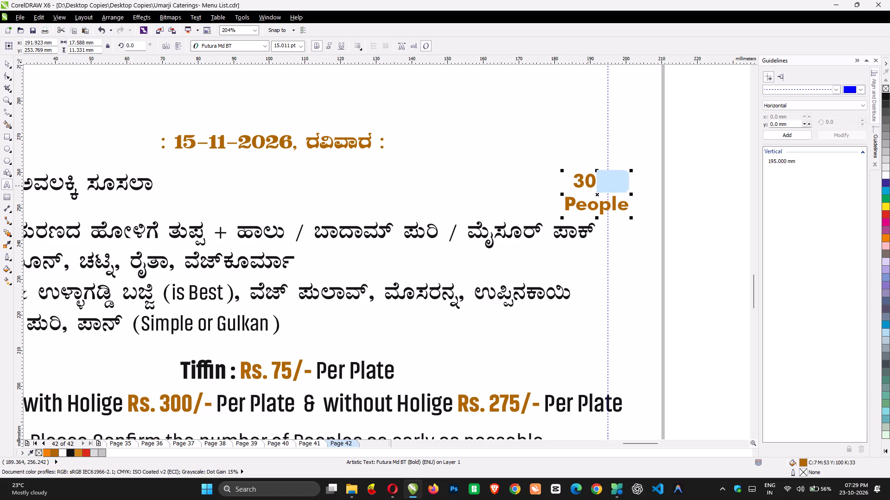
key(BackSpace)
key(space)
key(Delete)
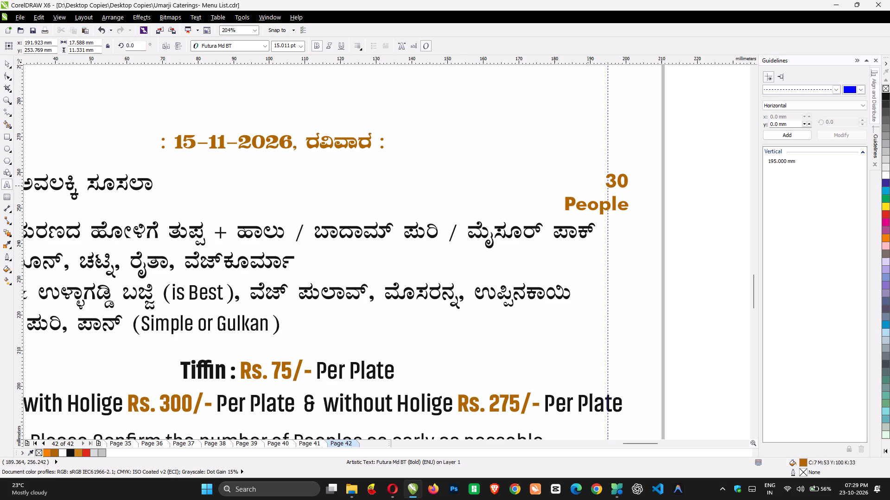
key(Delete)
key(ctrl+Right)
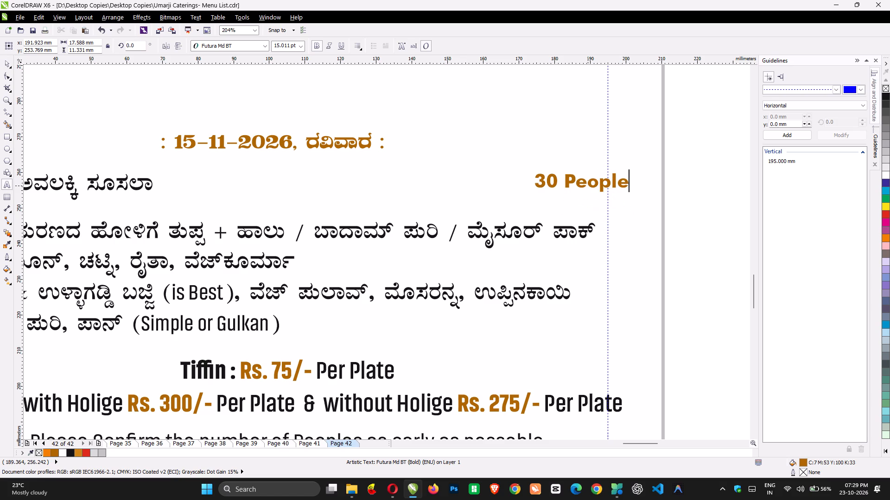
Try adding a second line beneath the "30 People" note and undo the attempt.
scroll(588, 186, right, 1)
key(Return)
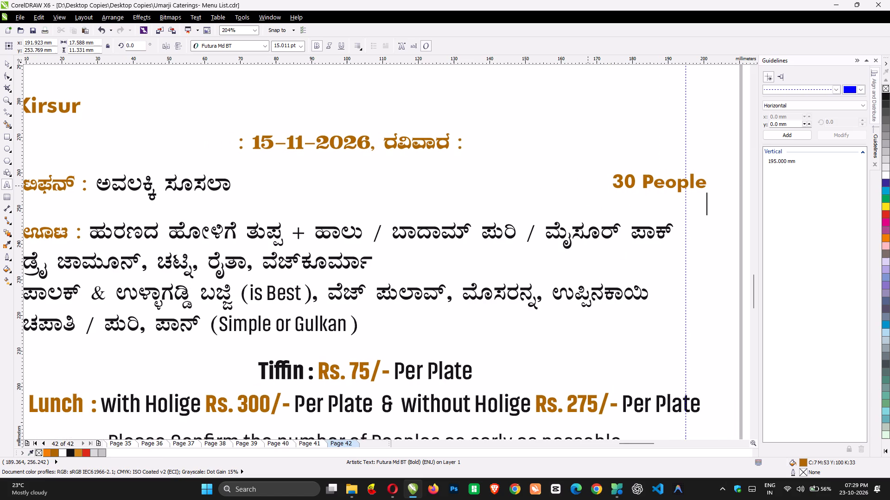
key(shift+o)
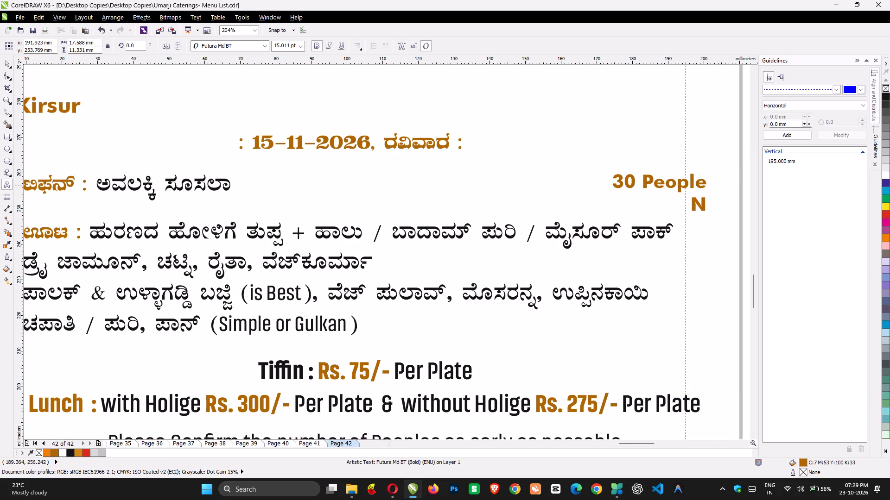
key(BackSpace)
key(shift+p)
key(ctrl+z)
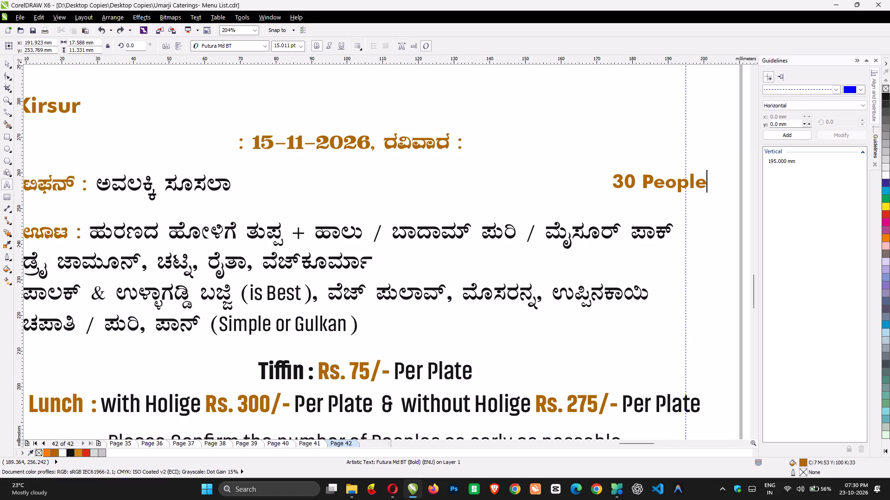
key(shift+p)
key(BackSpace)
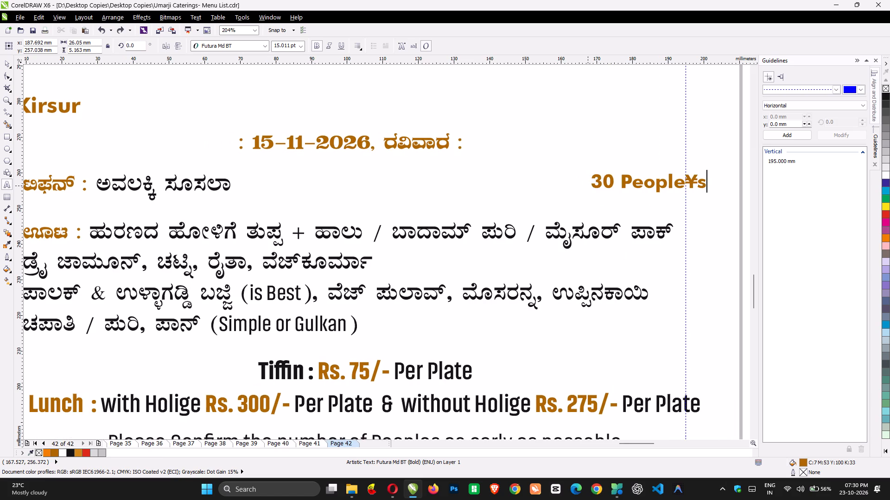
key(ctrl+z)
Join "30" and "People" on one line again with a space between them.
key(F12)
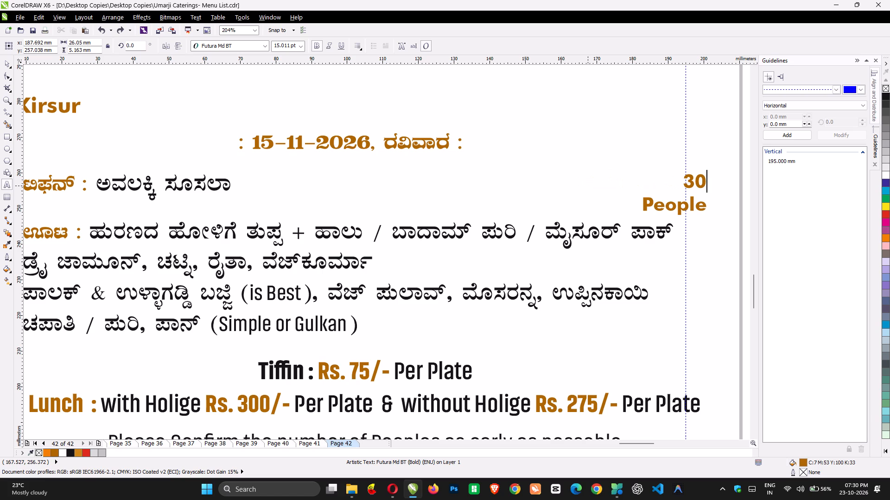
key(Delete)
key(space)
key(Delete)
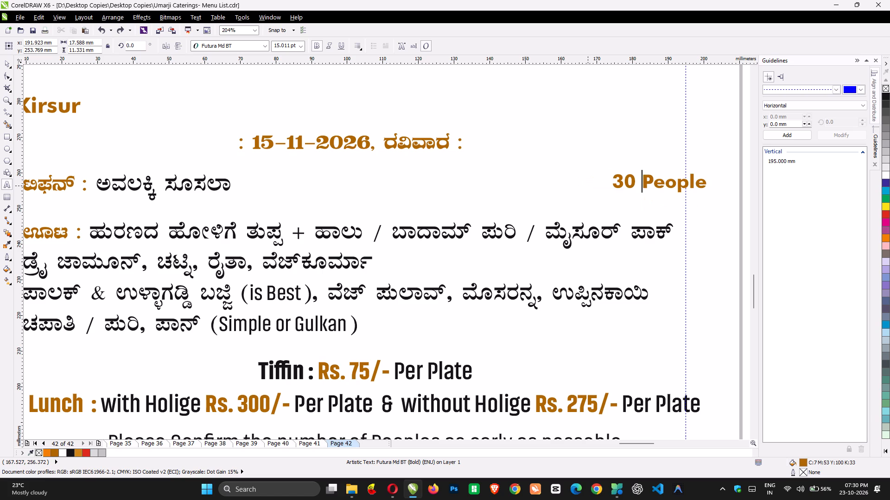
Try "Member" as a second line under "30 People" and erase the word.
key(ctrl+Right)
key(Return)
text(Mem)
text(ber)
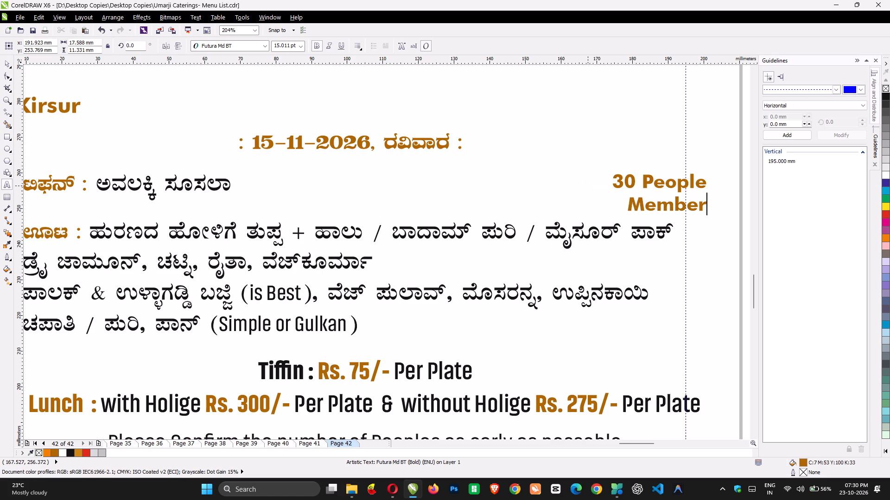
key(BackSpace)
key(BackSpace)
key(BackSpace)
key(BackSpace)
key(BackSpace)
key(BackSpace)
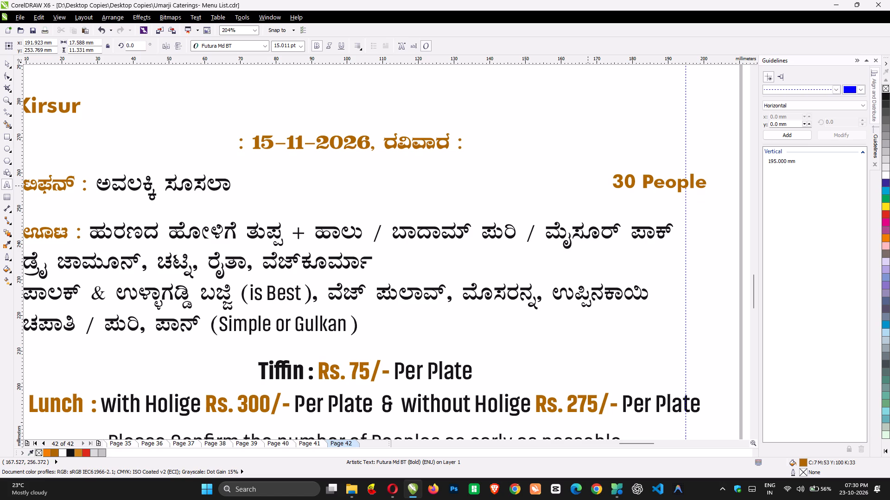
Enter "P.Plate" as the second line of the "30 People" note.
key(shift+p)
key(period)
Complete the second line of the "30 People" note with "Plate" so that it reads "P.Plate".
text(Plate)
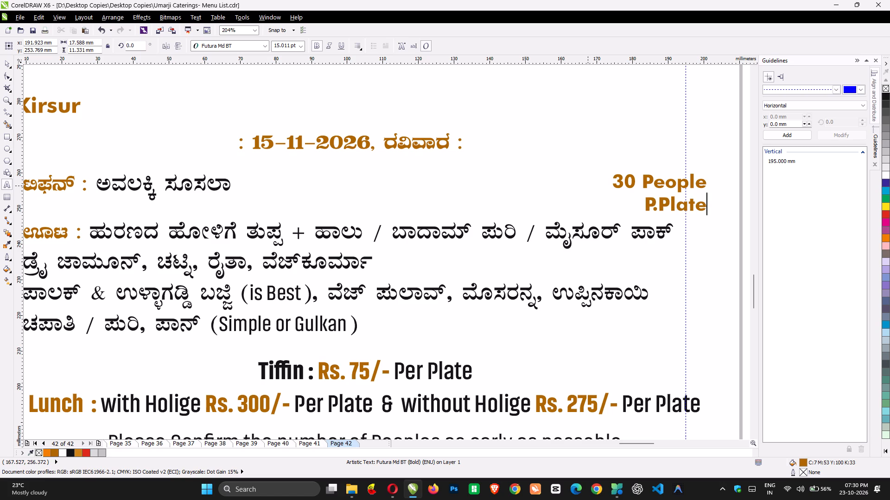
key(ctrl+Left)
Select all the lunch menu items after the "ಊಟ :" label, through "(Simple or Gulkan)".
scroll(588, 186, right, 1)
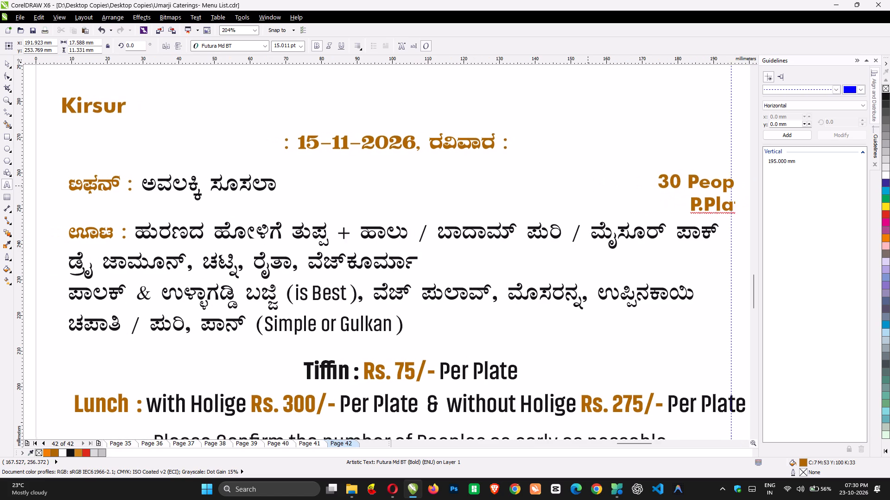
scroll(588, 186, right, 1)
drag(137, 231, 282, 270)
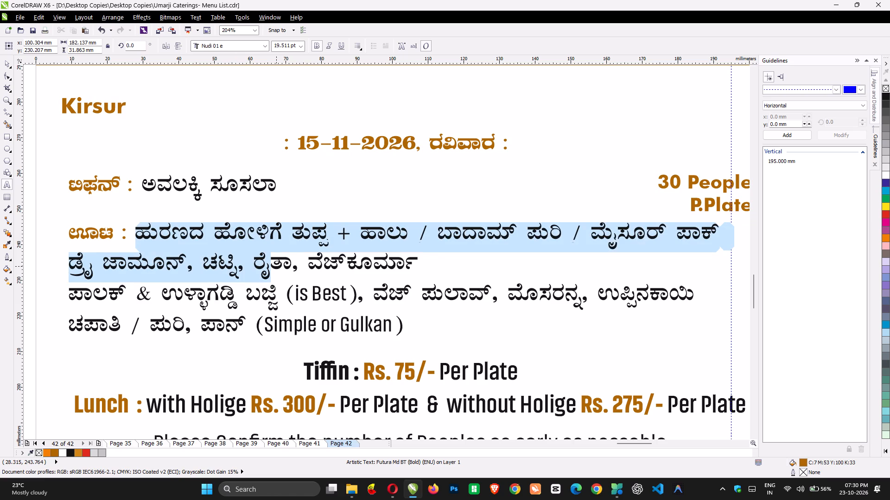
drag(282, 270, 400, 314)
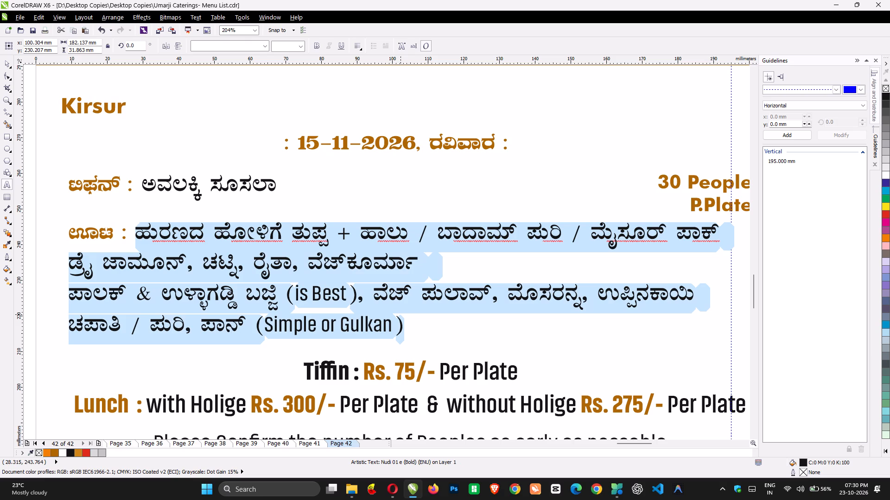
Switch to Opera, open WhatsApp there, and return to CorelDRAW.
click(397, 490)
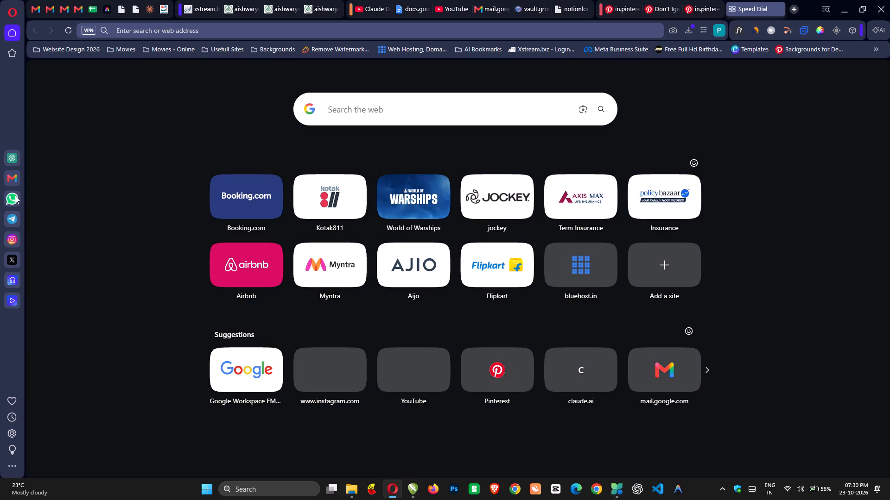
click(14, 195)
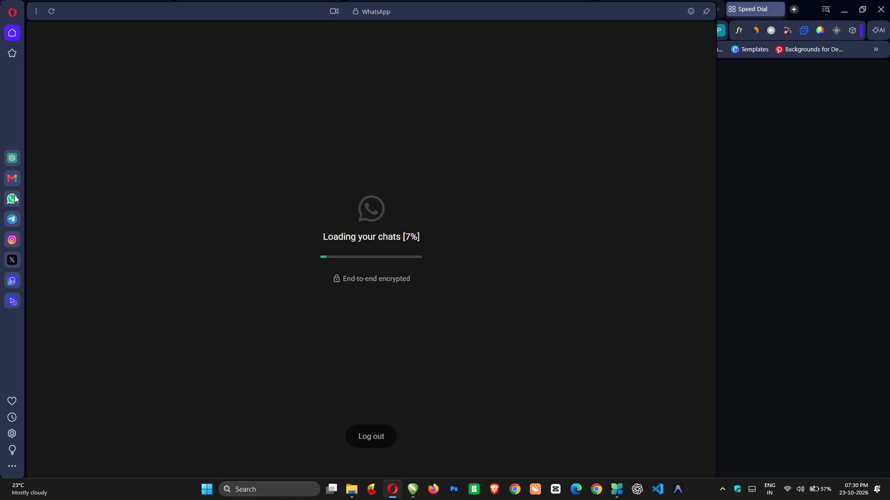
key(alt+Tab)
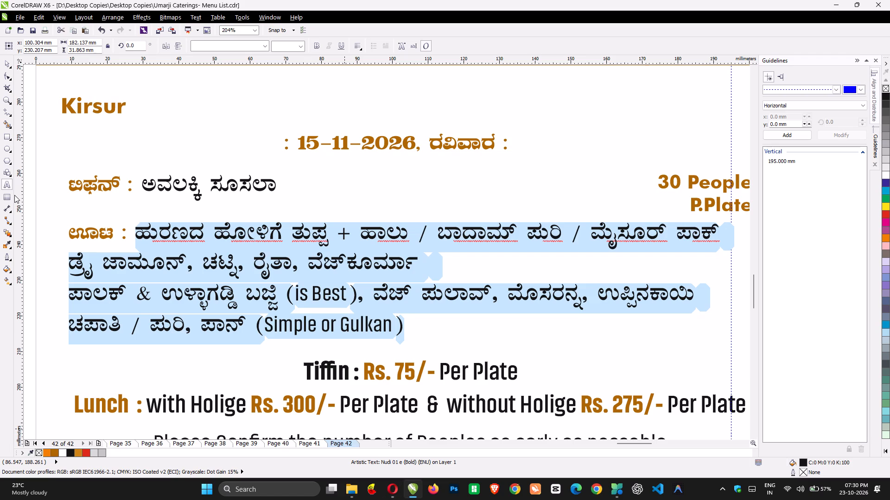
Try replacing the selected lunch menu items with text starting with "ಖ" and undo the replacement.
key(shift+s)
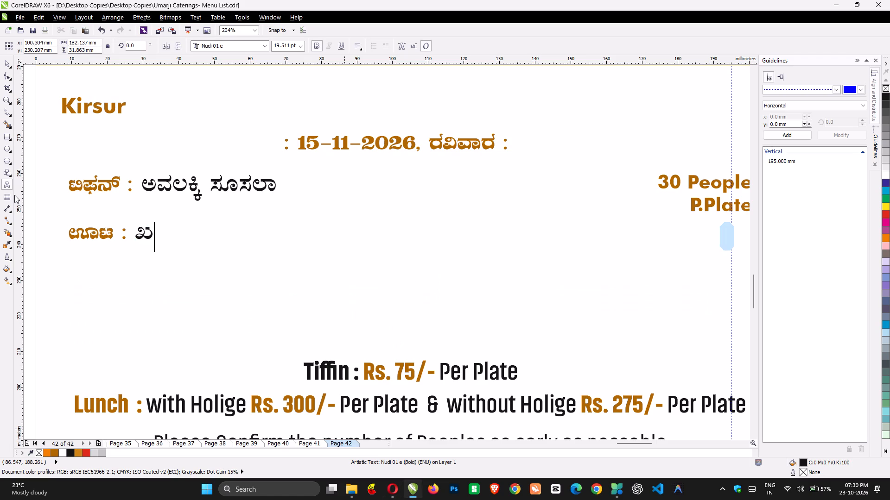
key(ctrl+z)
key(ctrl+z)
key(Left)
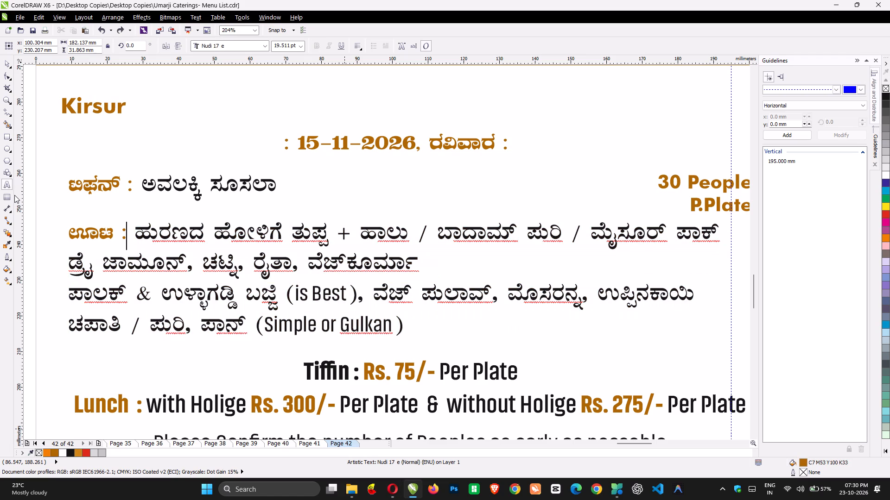
Reselect the lunch menu items from just after the "ಊಟ :" label through "(Simple or Gulkan)".
key(Right)
key(Right)
key(Left)
key(shift+Down)
key(shift+Right)
key(shift+Right)
key(shift+Right)
key(shift+Right)
key(shift+Right)
key(shift+Right)
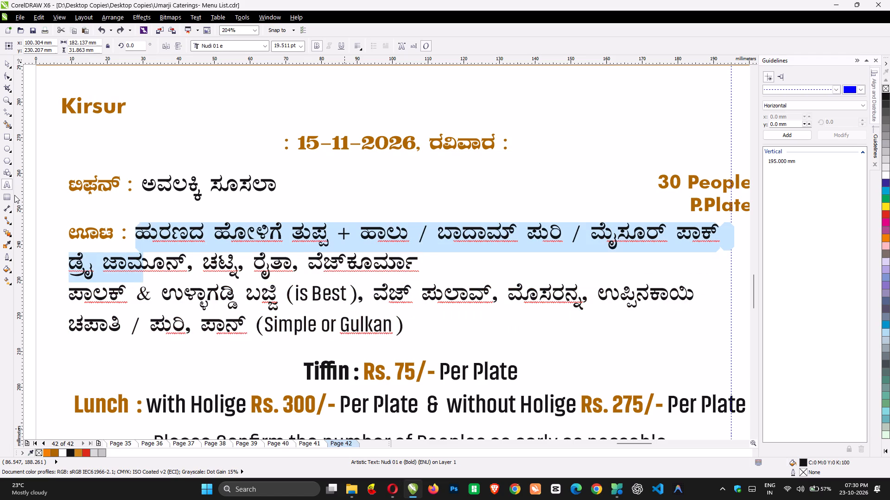
key(shift+Right)
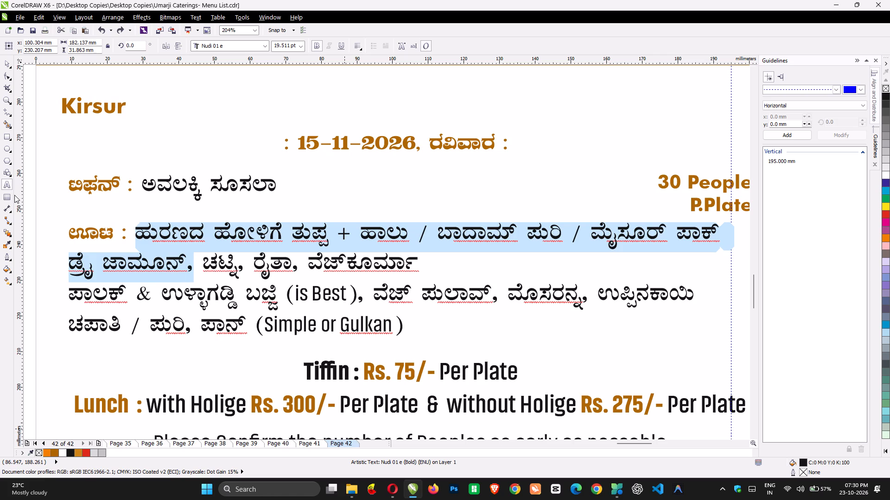
key(shift+Page_Down)
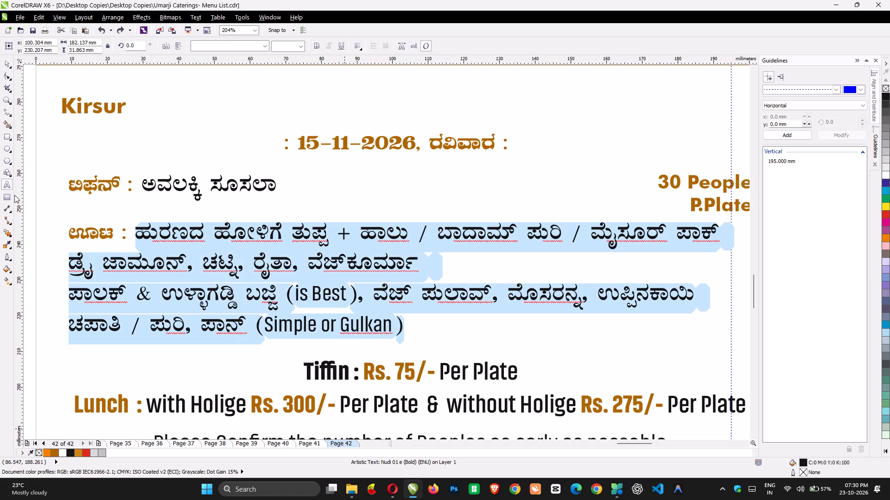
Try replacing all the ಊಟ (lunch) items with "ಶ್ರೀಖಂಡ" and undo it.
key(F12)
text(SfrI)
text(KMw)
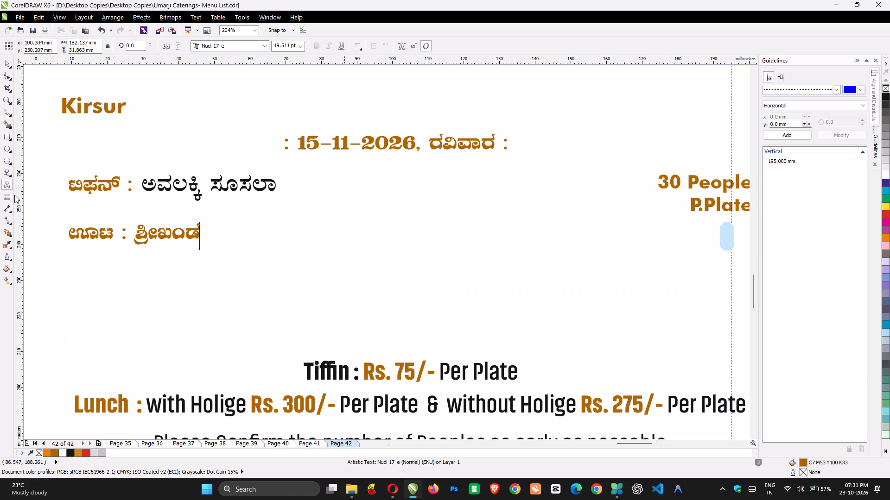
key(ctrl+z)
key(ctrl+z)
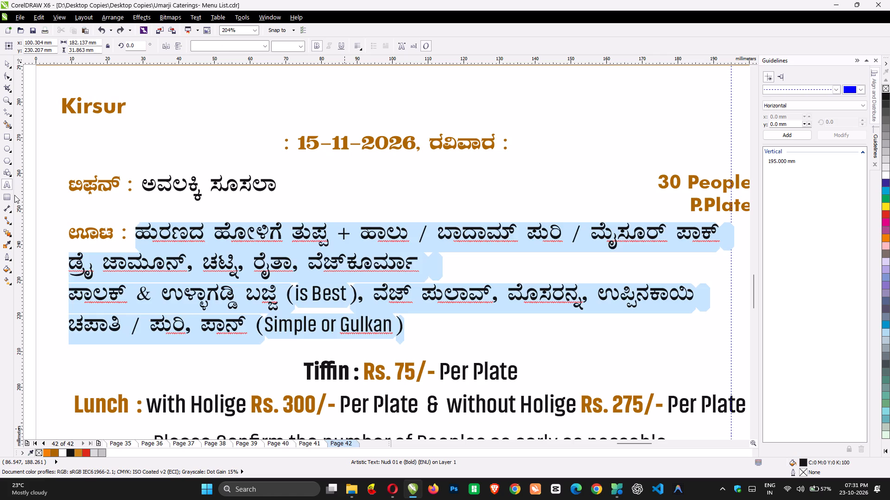
Replace all the ಊಟ (lunch) items with "ಶ್ರೀಖಂಡ", keeping the ಊಟ label and removing the leftover "ಹು".
key(Right)
key(Up)
key(Up)
key(Up)
key(Up)
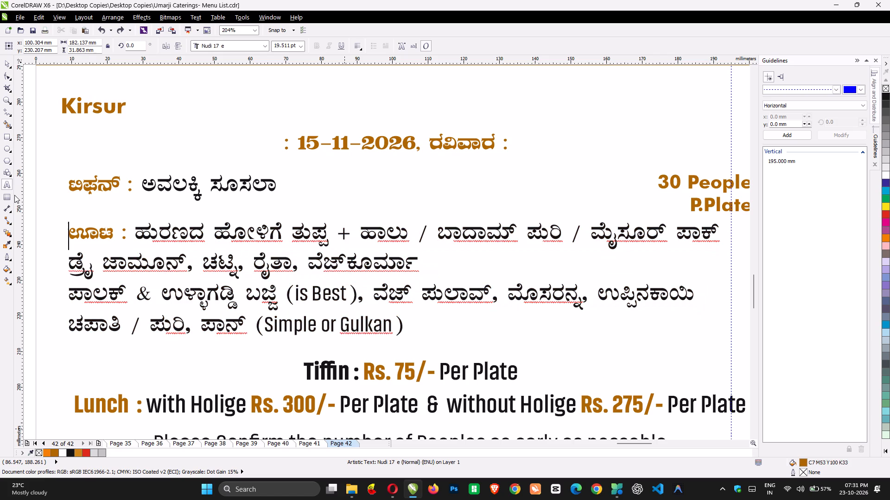
key(ctrl+Right)
key(ctrl+Right)
key(Right)
key(Right)
key(Right)
key(shift+Page_Down)
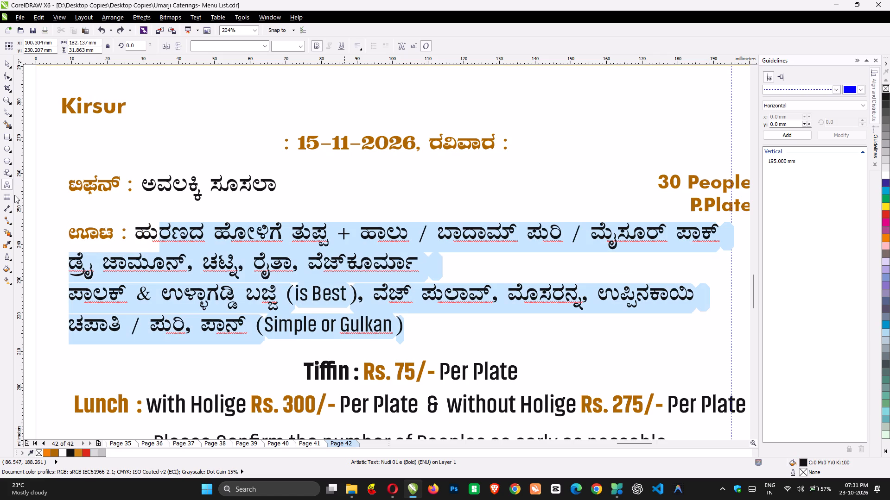
text(SfrI)
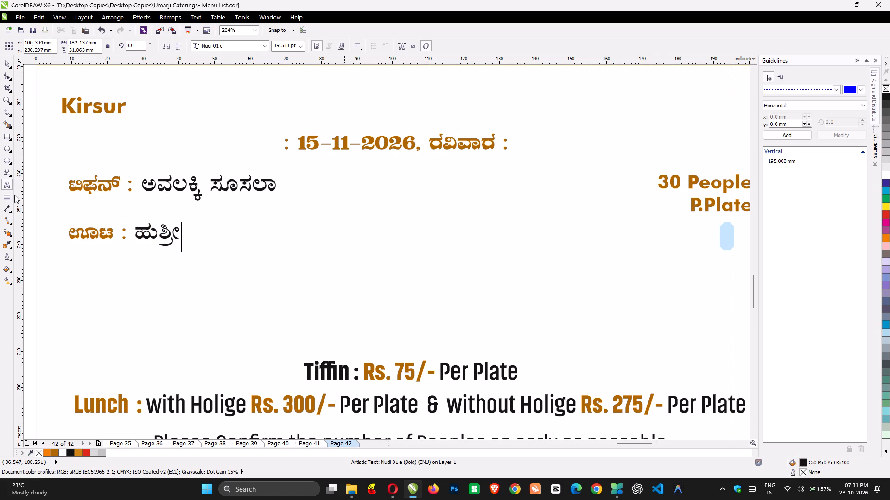
key(ctrl+Left)
key(shift+Right)
key(shift+Right)
key(shift+Right)
key(BackSpace)
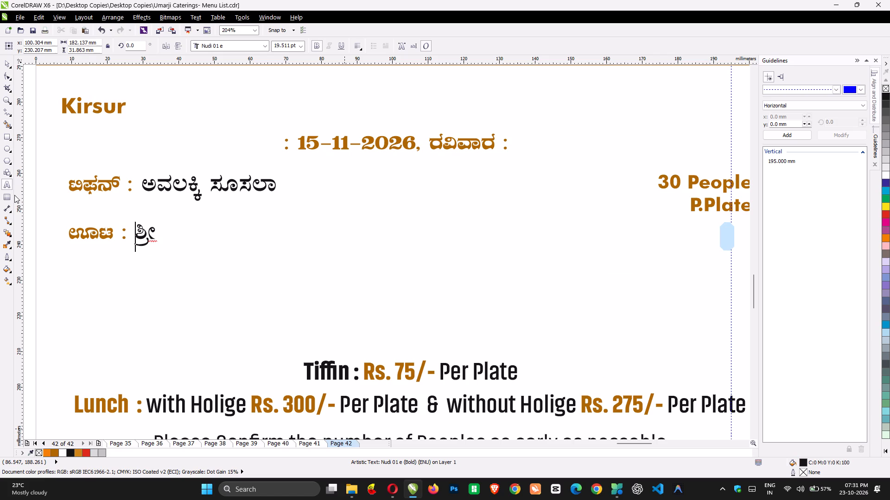
key(ctrl+Right)
key(Left)
text(KMw)
key(space)
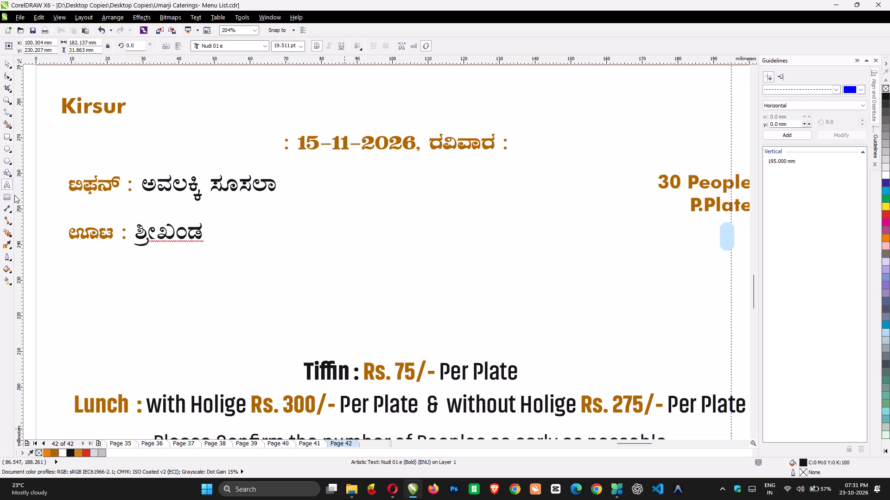
Add "/ ಬಾಸುಂದಿ," after "ಶ್ರೀಖಂಡ" on the ಊಟ line.
text(/)
key(space)
text(bAsuMdi)
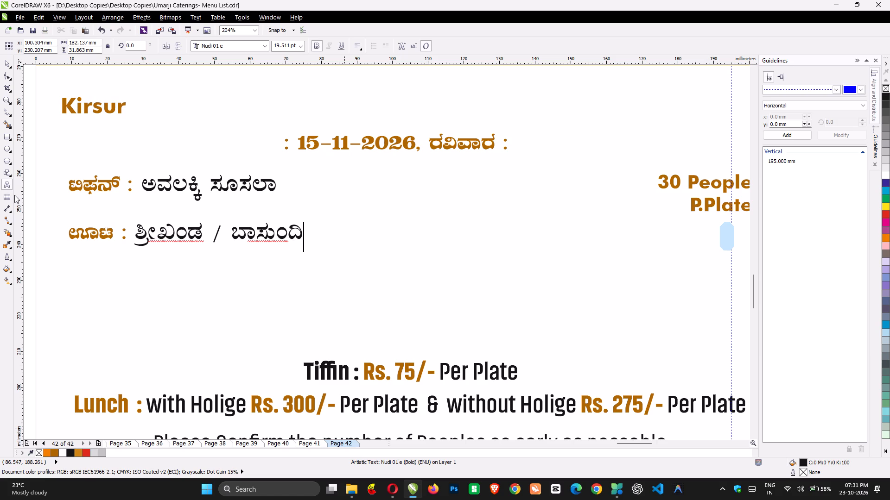
text(,)
key(space)
Add "ಗೋಧಿ ಕುಟ್ಟಿದ ಪಾಯಸಾ," as the following lunch item on the ಊಟ line.
text(gO)
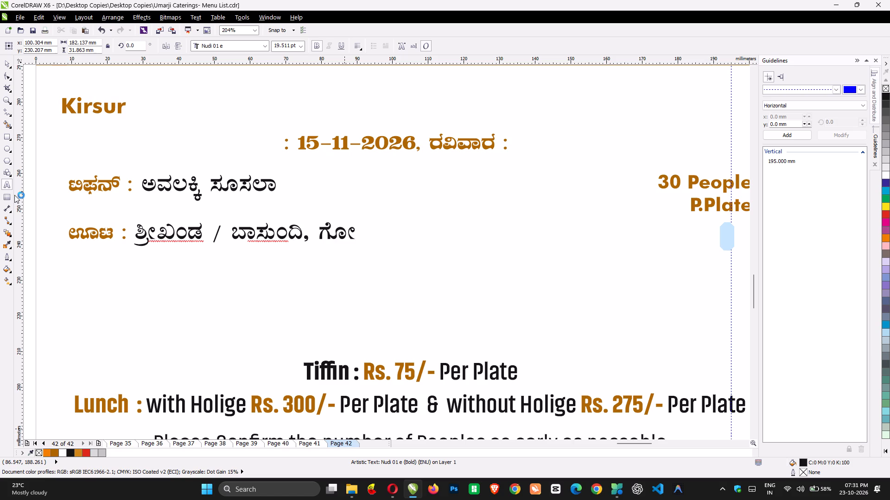
text(Di kuqfqu)
key(BackSpace)
key(BackSpace)
key(BackSpace)
text(qfqid pAysA)
text(,)
key(space)
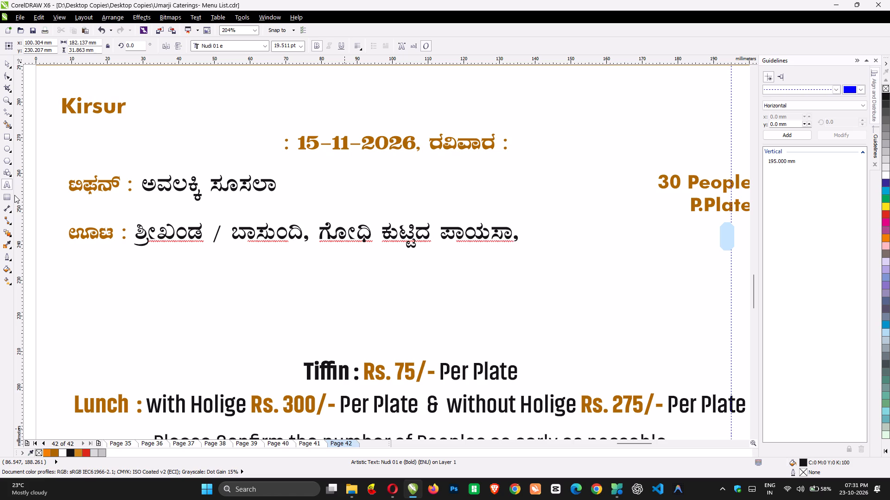
Add "ಹಸಿ ಟೊಮ್ಯೆಟೋ ಚಟ್ನಿ," after "ಪಾಯಸಾ," on the ಊಟ line.
text(hsi)
key(t)
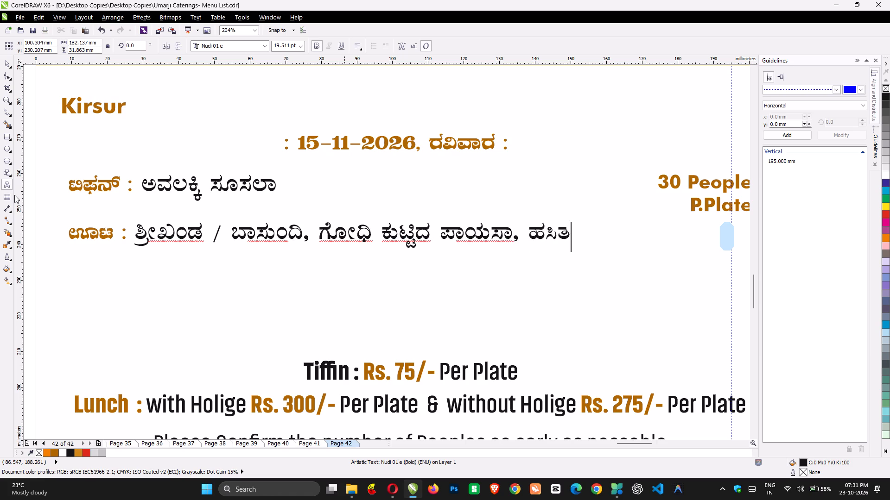
text(mAq)
key(BackSpace)
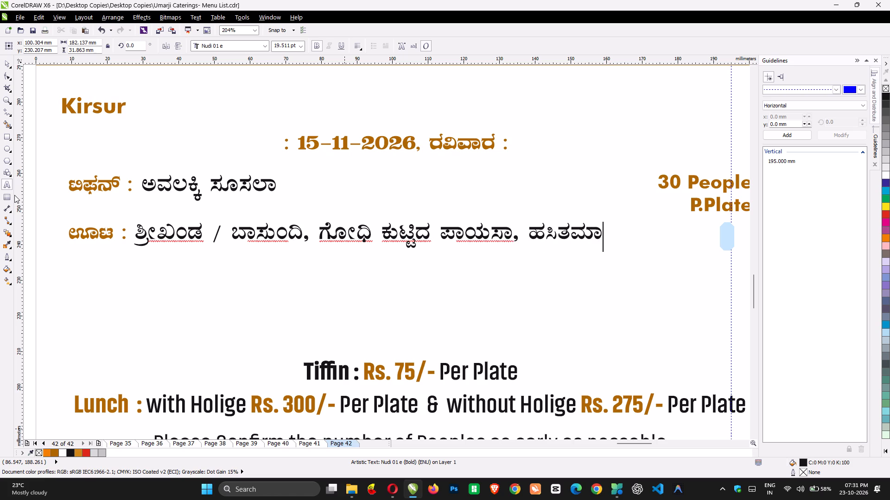
key(BackSpace)
key(BackSpace)
key(BackSpace)
key(BackSpace)
key(BackSpace)
key(BackSpace)
key(space)
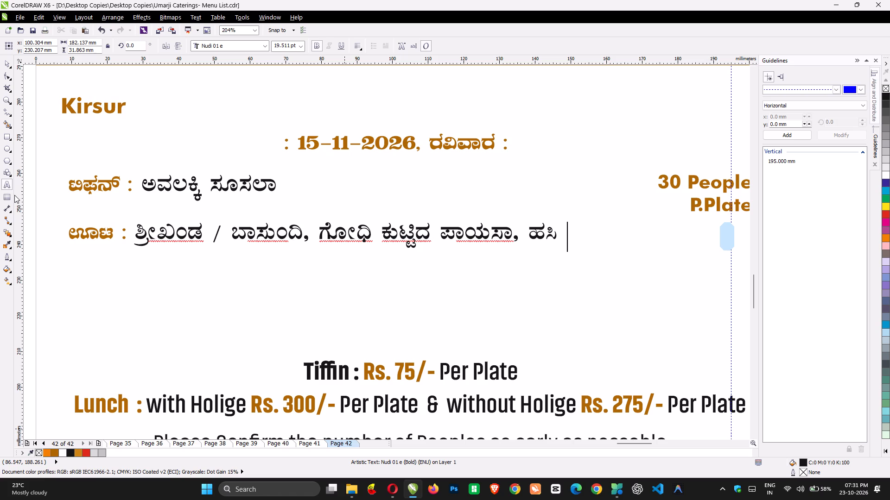
text(q)
text(mAqi)
key(BackSpace)
key(BackSpace)
key(BackSpace)
key(BackSpace)
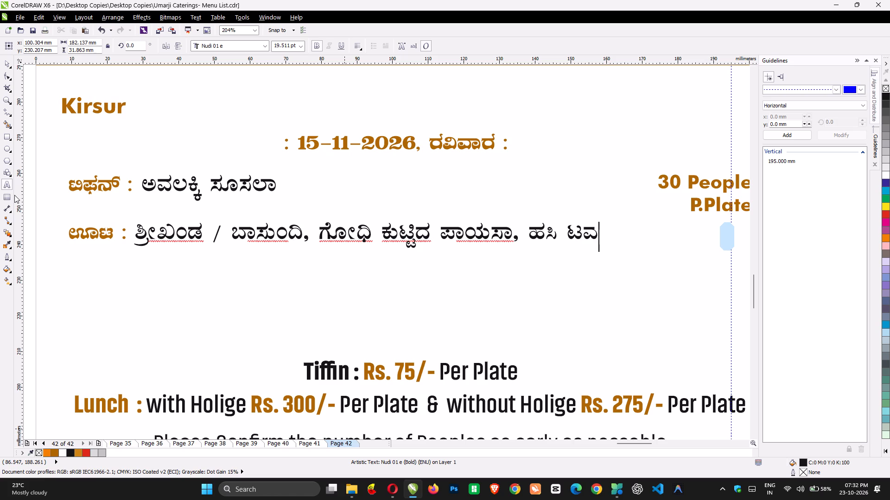
key(BackSpace)
key(BackSpace)
key(q)
text(omf)
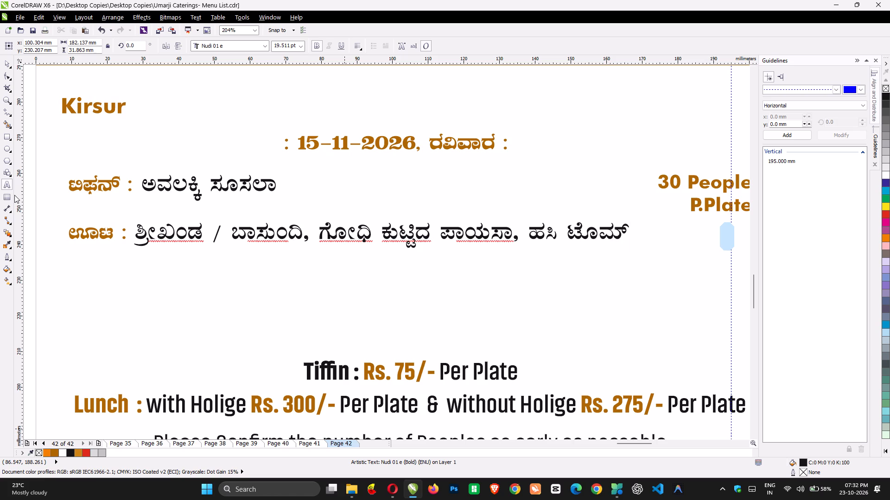
text(yeqO cqfni)
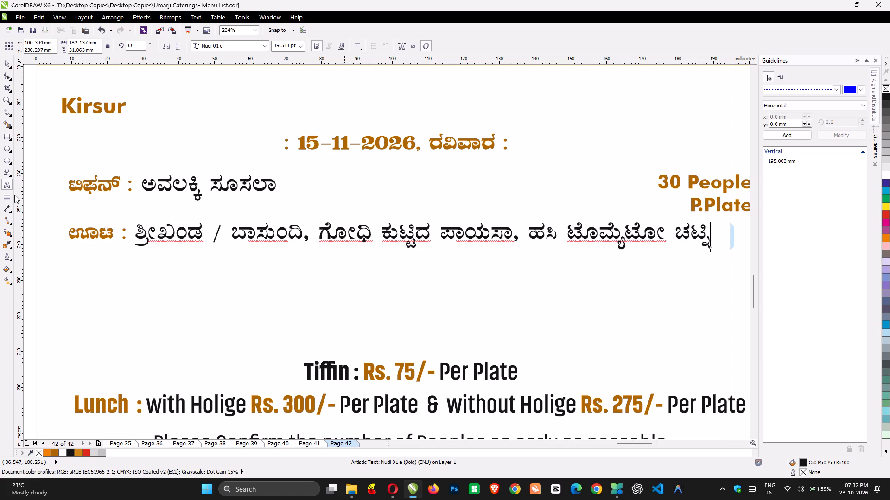
key(comma)
Shorten the tomato chutney item "ಹಸಿ ಟೊಮ್ಯೆಟೋ ಚಟ್ನಿ" to "ಹ.ಟ ಚಟ್ನಿ".
key(ctrl+Left)
key(ctrl+Left)
key(BackSpace)
key(BackSpace)
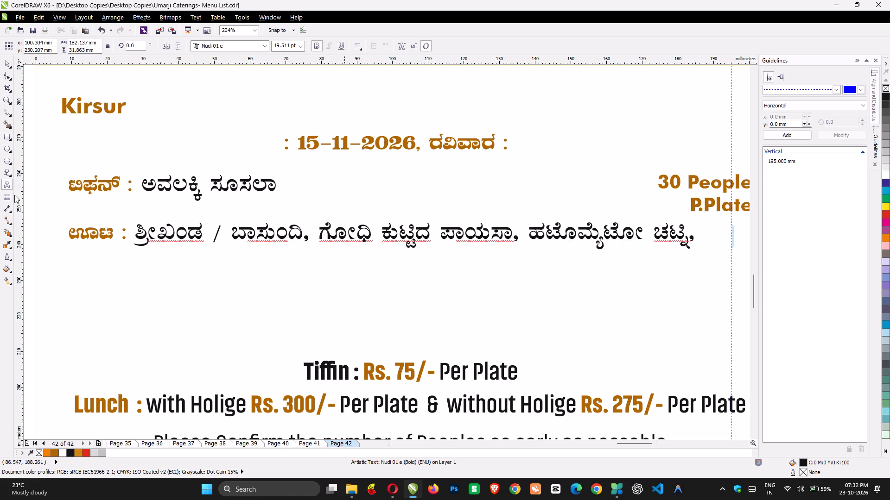
key(period)
key(Right)
key(Left)
key(shift+Right)
key(shift+Right)
key(shift+Right)
key(shift+Right)
key(shift+Right)
key(shift+Right)
key(shift+Right)
key(shift+Right)
key(shift+Right)
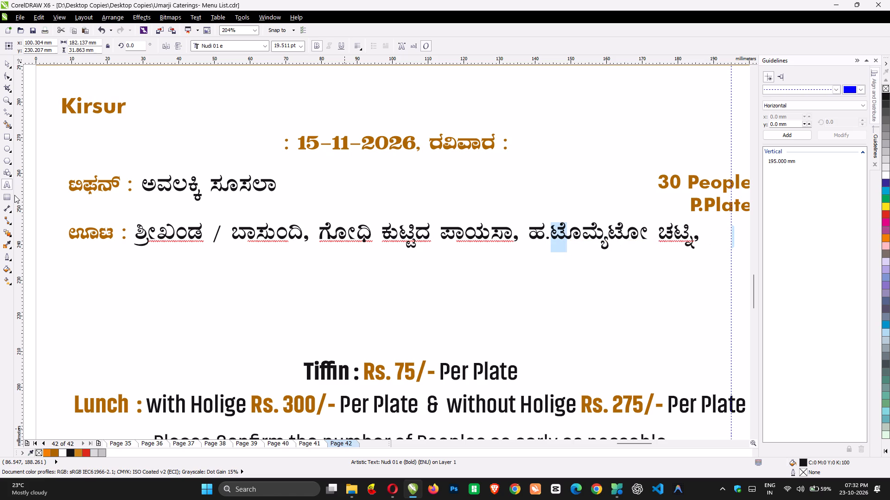
key(shift+Right)
key(shift+Right)
key(q)
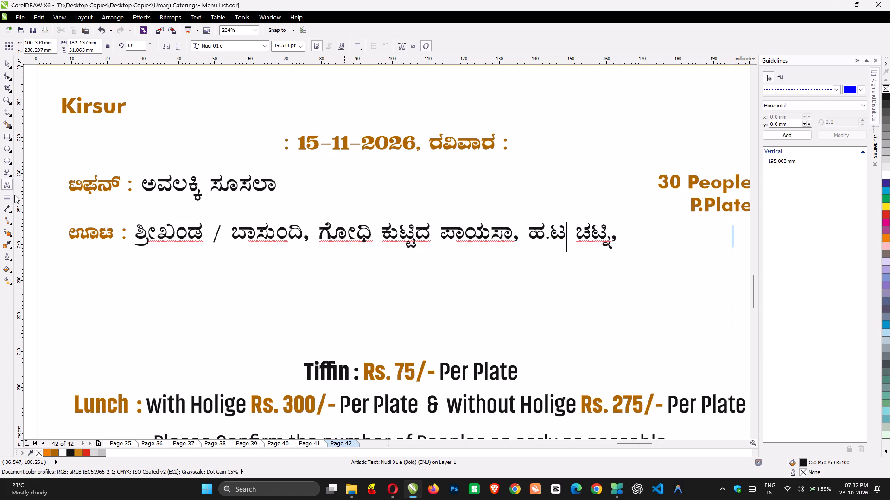
Start a second line of lunch items after "ಚಟ್ನಿ," with "ಬ್ಯಾಳಿ ಸೌತಿಕಾಯಿ ಕೋಸಂಬ್ರಿ,".
key(Right)
key(ctrl+Right)
key(ctrl+Right)
key(ctrl+Left)
key(Right)
key(Right)
key(Right)
key(Right)
key(Right)
key(Return)
text(bfyALi)
key(space)
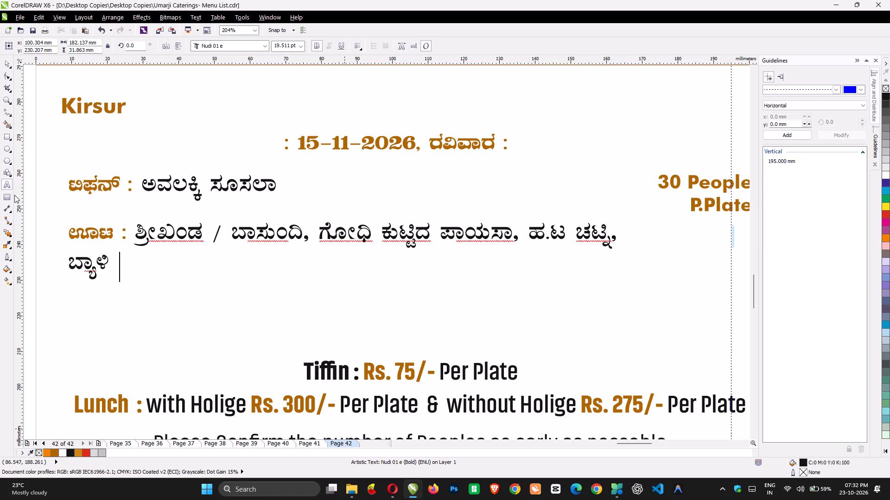
key(s)
key(shift+v)
text(tiy)
key(BackSpace)
key(BackSpace)
key(BackSpace)
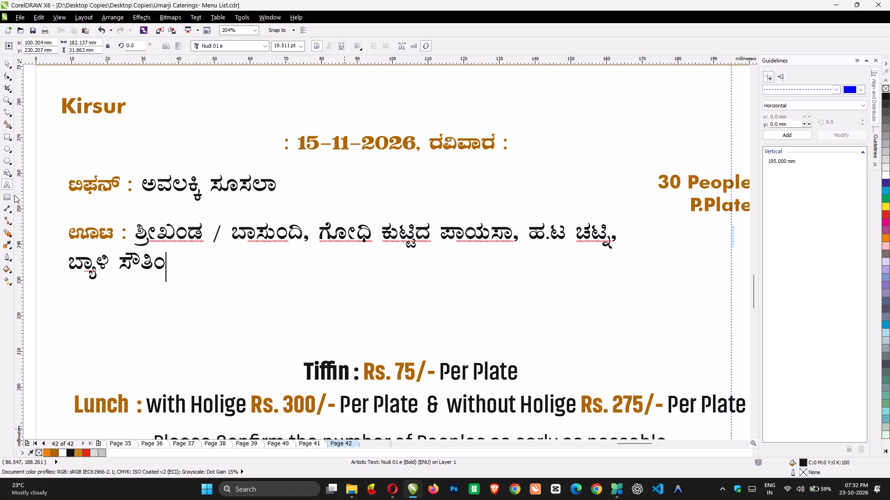
key(BackSpace)
text(kAyi kOsM)
text(bfri)
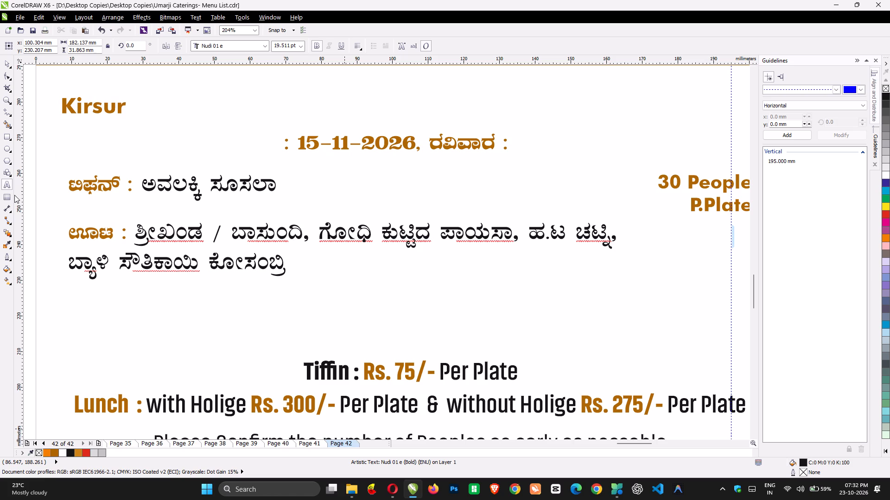
text(,)
key(space)
Add "ಬೆಂಡಿಕಾಯಿ" after "ಕೋಸಂಬ್ರಿ," and begin the item's second word with "ಕ".
text(beMwu)
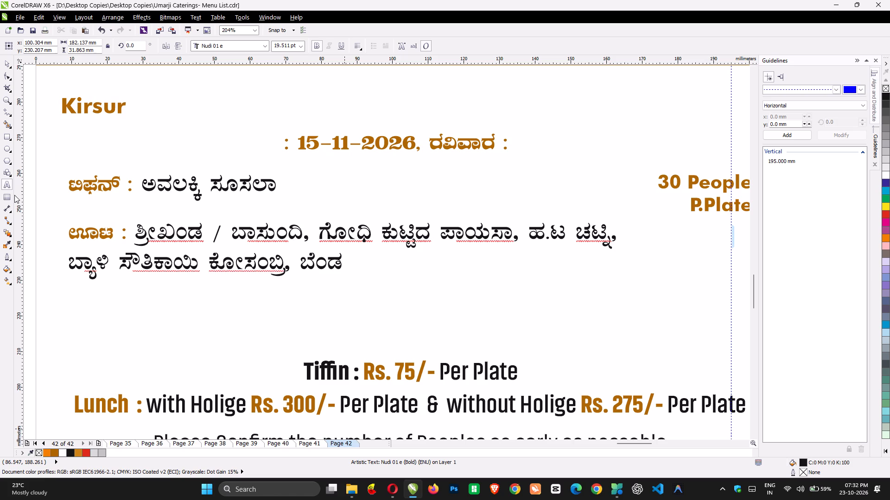
key(BackSpace)
key(BackSpace)
key(BackSpace)
text(wikAyi k)
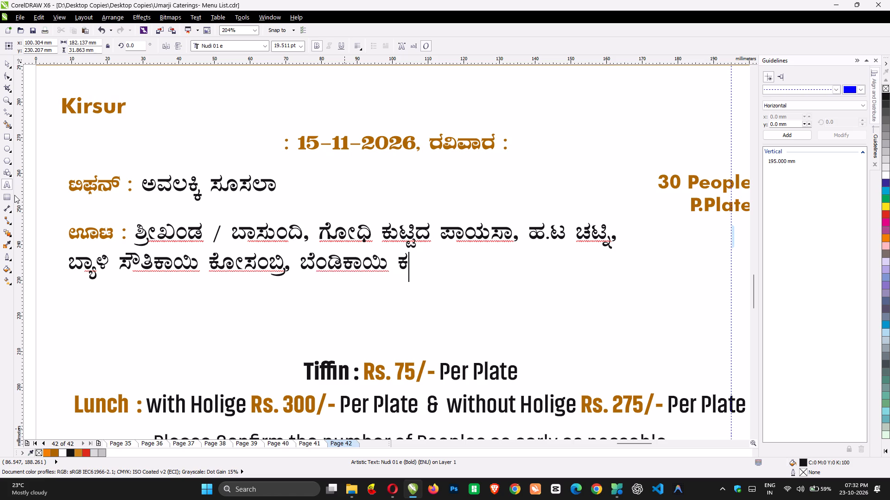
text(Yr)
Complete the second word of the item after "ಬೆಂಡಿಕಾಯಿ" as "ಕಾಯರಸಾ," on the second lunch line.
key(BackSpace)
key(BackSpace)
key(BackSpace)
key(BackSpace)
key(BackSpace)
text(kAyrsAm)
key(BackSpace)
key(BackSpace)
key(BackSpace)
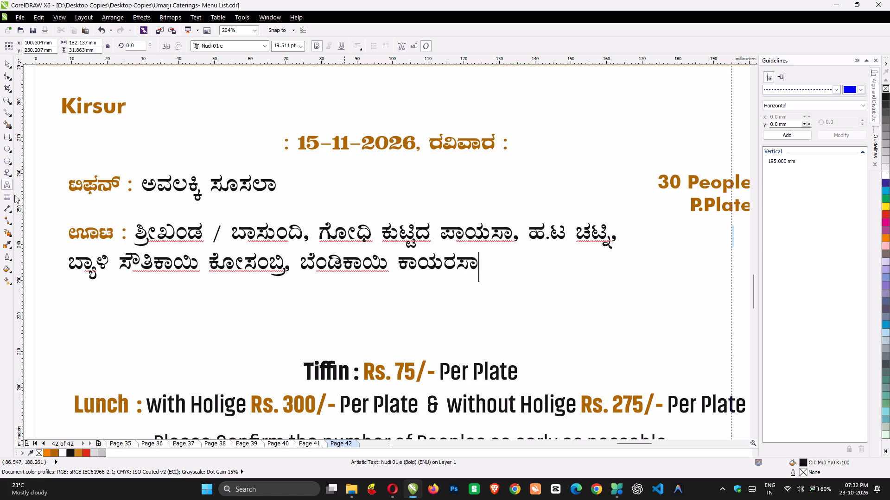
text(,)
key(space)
Rewrite the word after "ಬೆಂಡಿಕಾಯಿ" as "ಕಾರೇಸ್", removing the trailing comma.
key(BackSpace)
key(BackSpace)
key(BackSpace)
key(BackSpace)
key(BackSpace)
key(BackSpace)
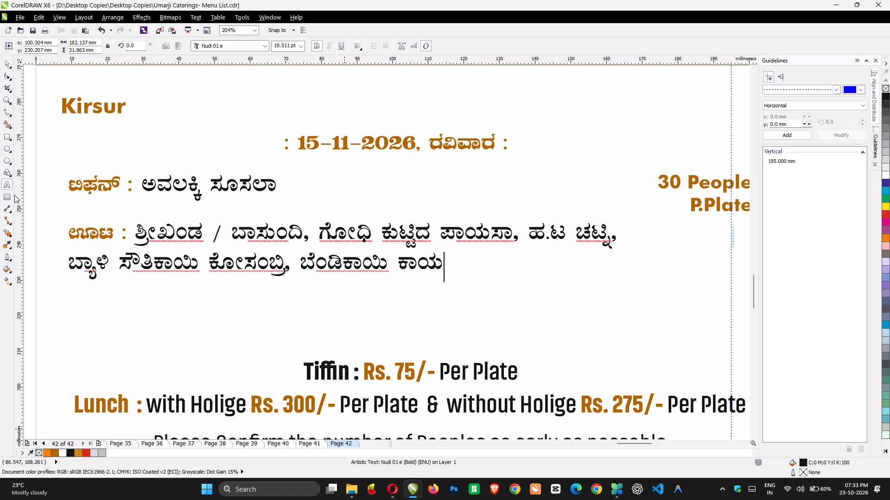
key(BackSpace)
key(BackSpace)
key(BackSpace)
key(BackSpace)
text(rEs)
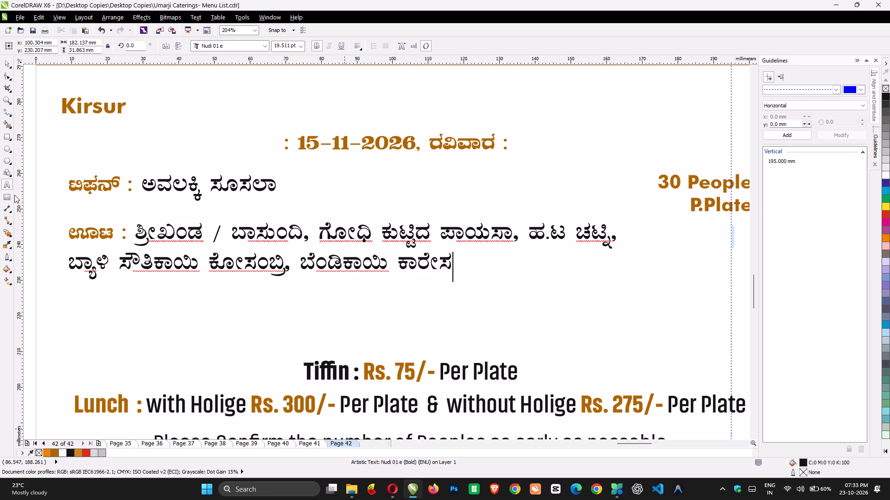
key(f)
Switch to the Opera browser, dismiss its open WhatsApp side view and minimise the browser window.
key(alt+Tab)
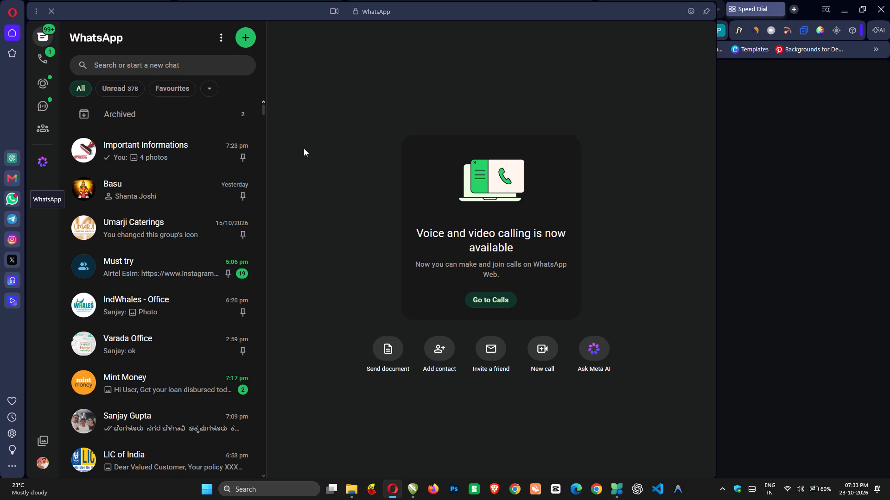
click(793, 256)
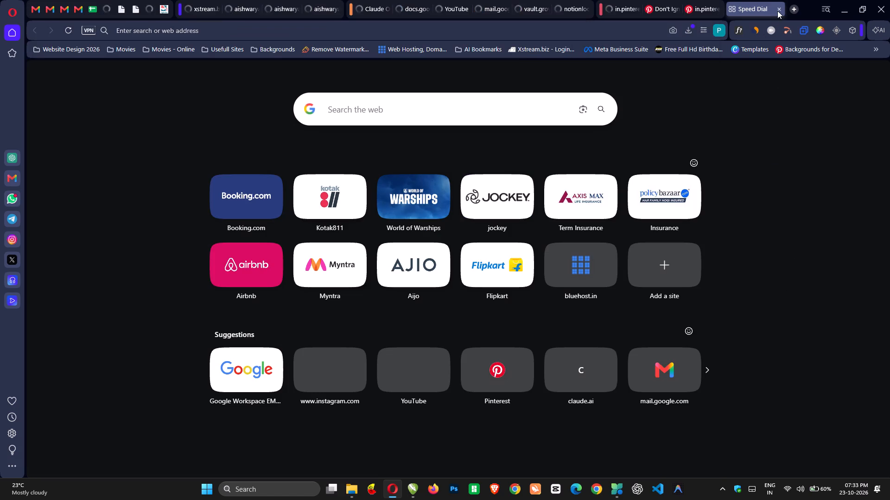
click(845, 10)
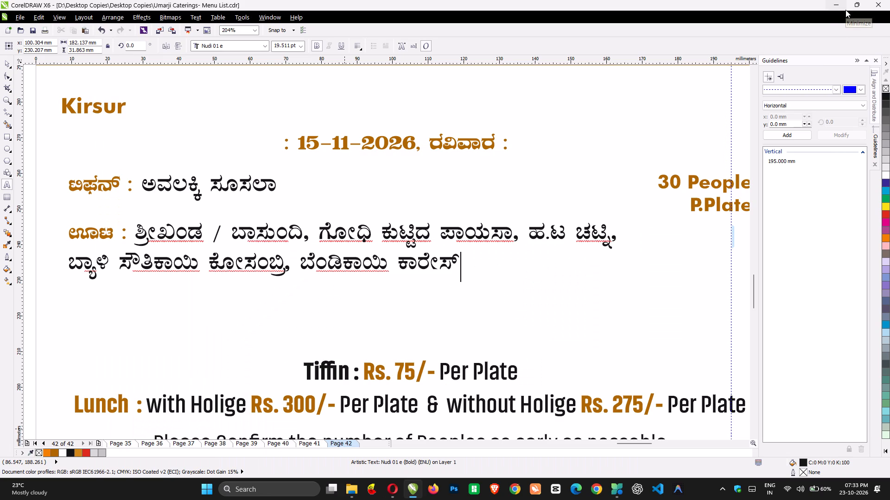
Minimise the CorelDRAW window and run the PC boost in Microsoft PC Manager.
click(839, 6)
click(732, 312)
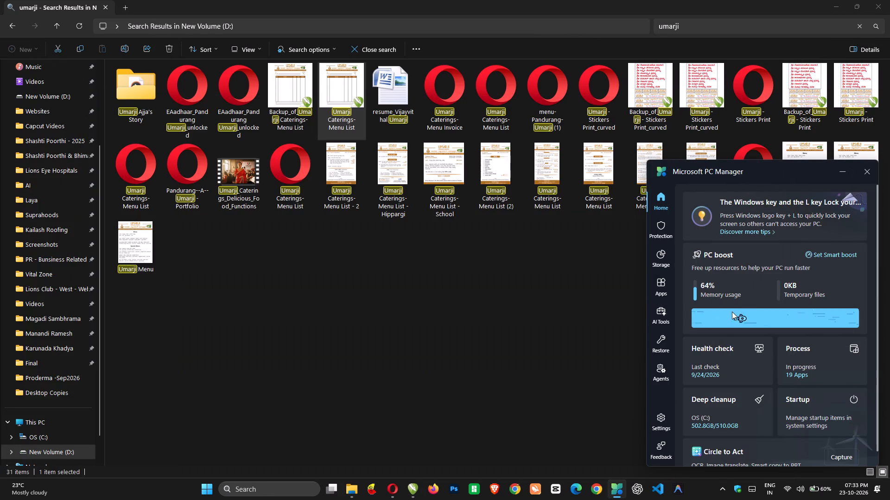
Leave PC Manager and minimize the "umarji" file search results window.
click(839, 5)
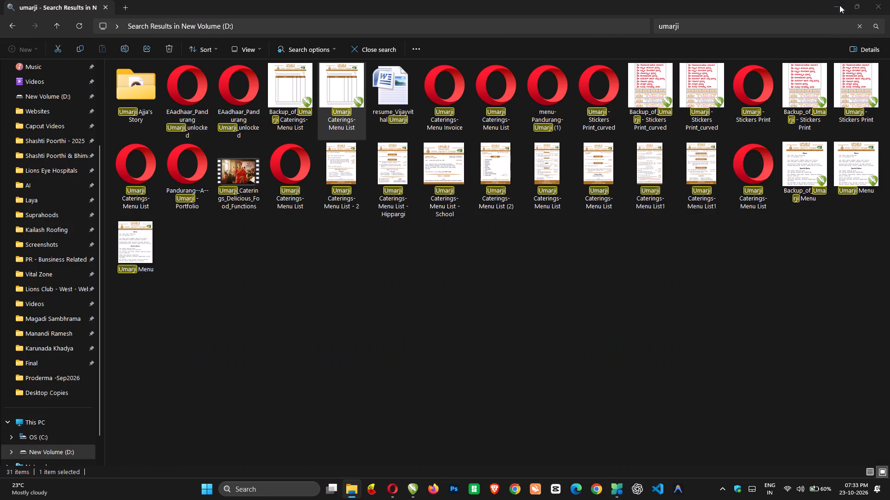
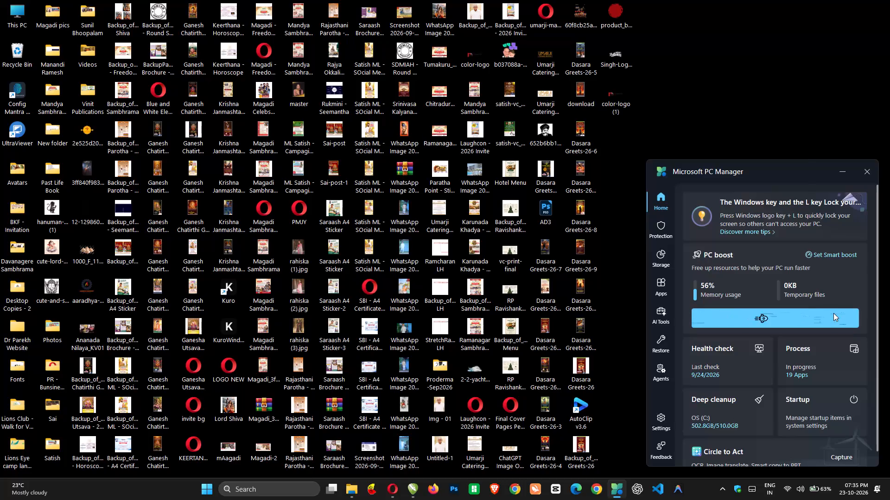
Switch back to CorelDRAW and continue the second lunch line after "ಕಾರೇಸ್" with ", ತಪ್ಪಲ ಉದರಪಲ್ಯೇ,".
key(alt+Tab)
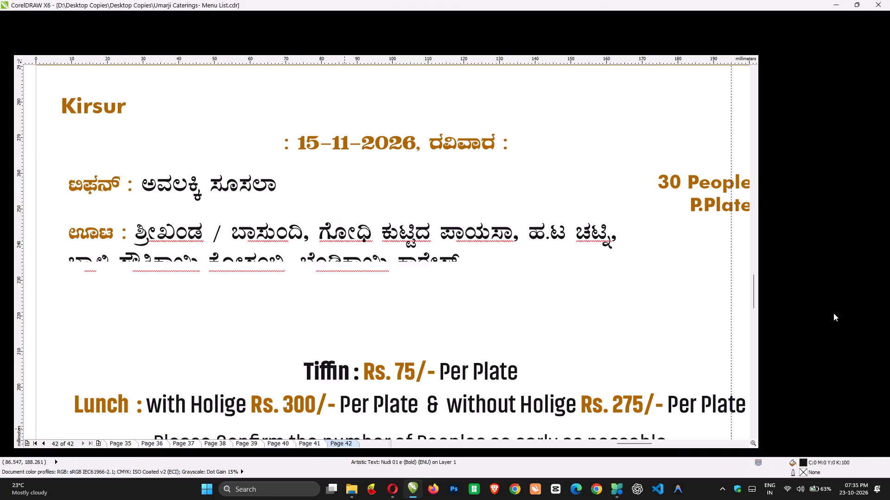
text(,)
key(space)
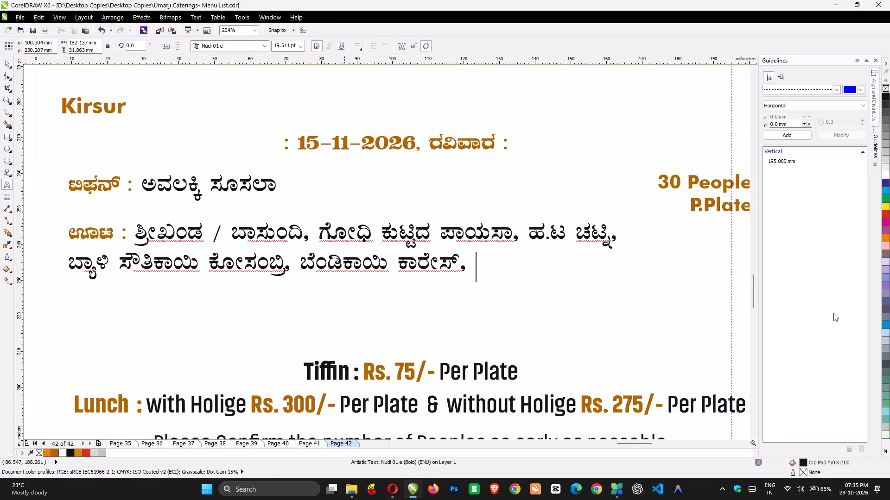
text(tpfpl)
key(space)
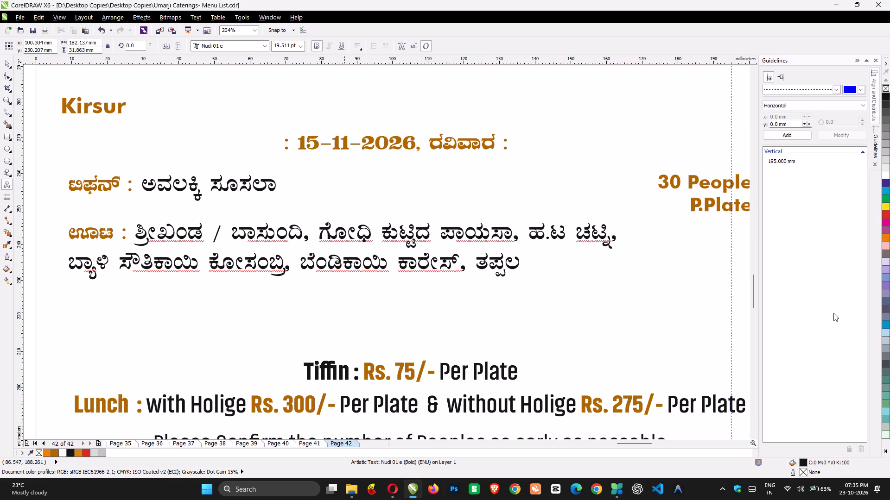
text(udrplfl)
key(BackSpace)
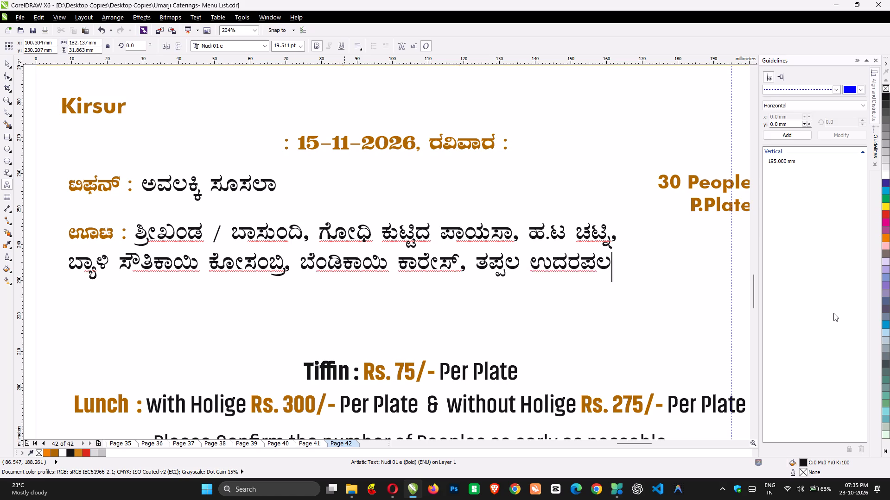
key(BackSpace)
text(lfyE)
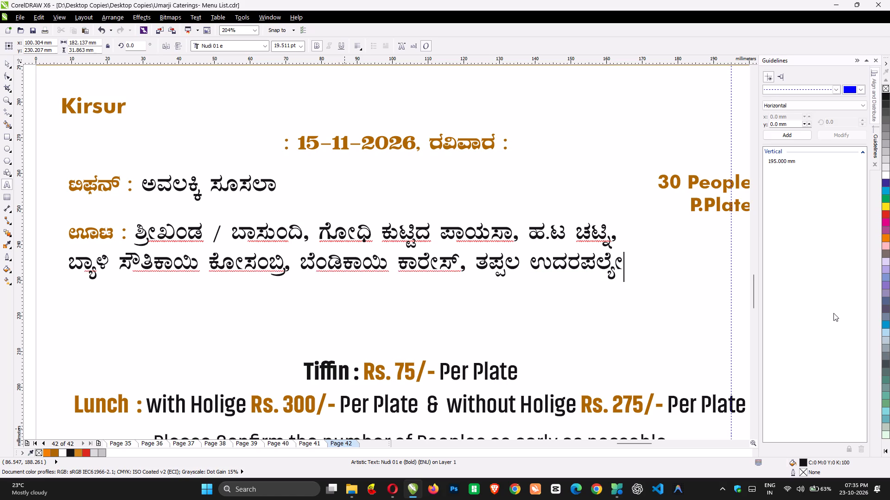
key(comma)
Start a third line of lunch items with "ಬಟಾಟಿ ರಸಪಲ್ಲೆ, ಪೂರಿ, ಮಿರ್ಚಿ ಭಜಿ,".
key(Return)
text(bq)
text(Aqi)
key(space)
text(rsplfle)
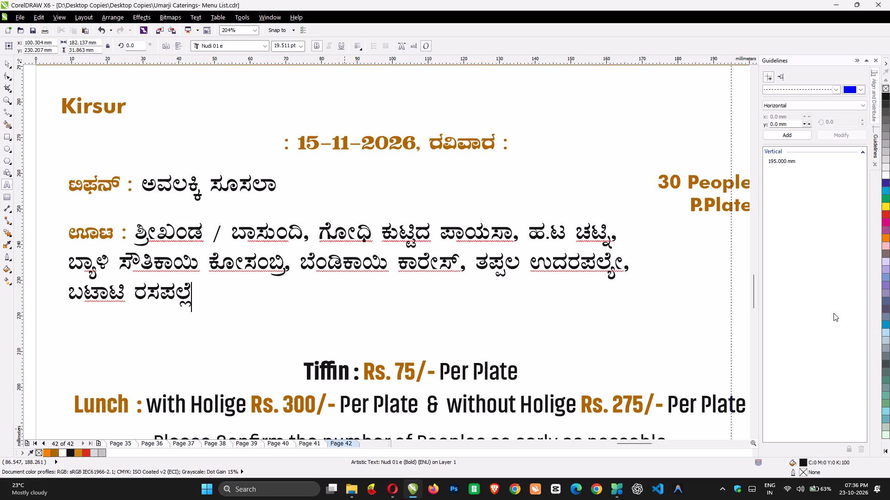
text(,)
key(space)
text(pUri)
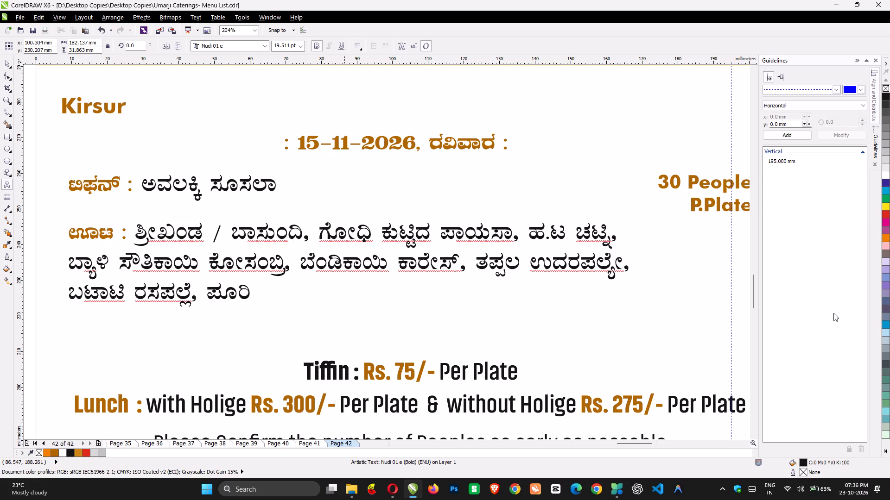
key(comma)
key(space)
text(mi)
text(ciF Bji)
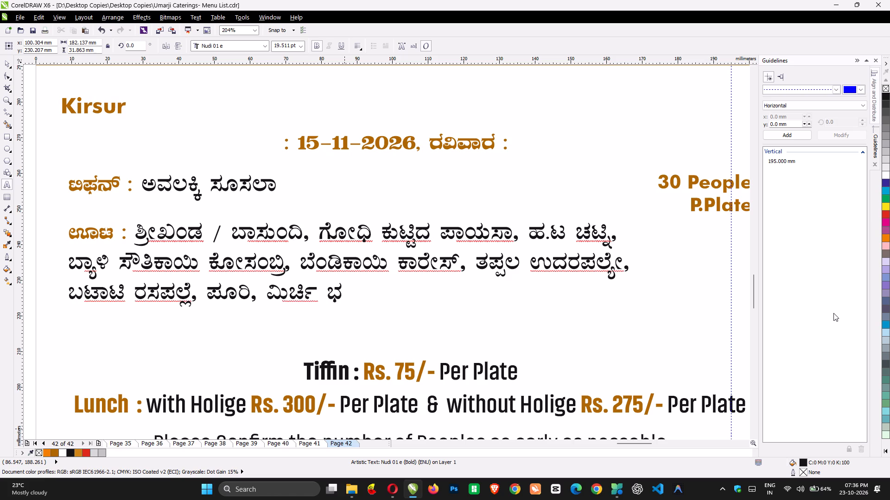
text(,)
key(space)
Continue the third lunch line with "ಅನ್ನ & ಸಾರು, ಮಜ್ಜಿಗೆ,".
text(anfn & sAru,)
key(space)
text(mjfjige,)
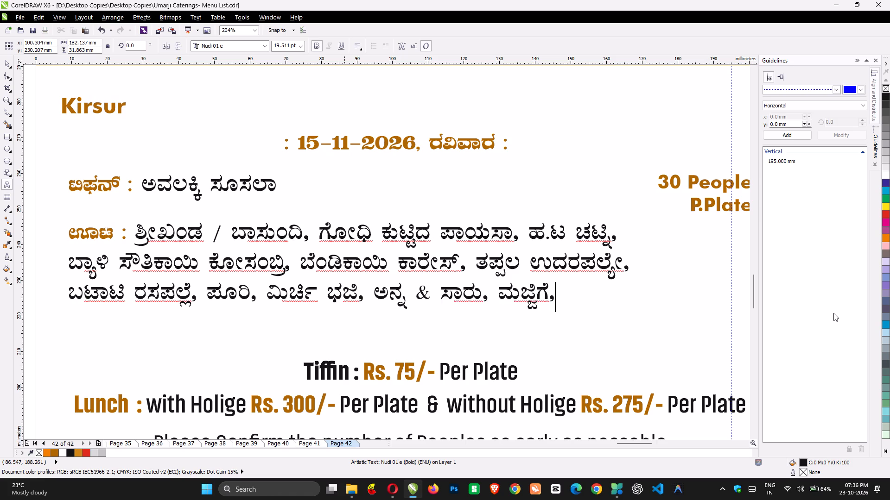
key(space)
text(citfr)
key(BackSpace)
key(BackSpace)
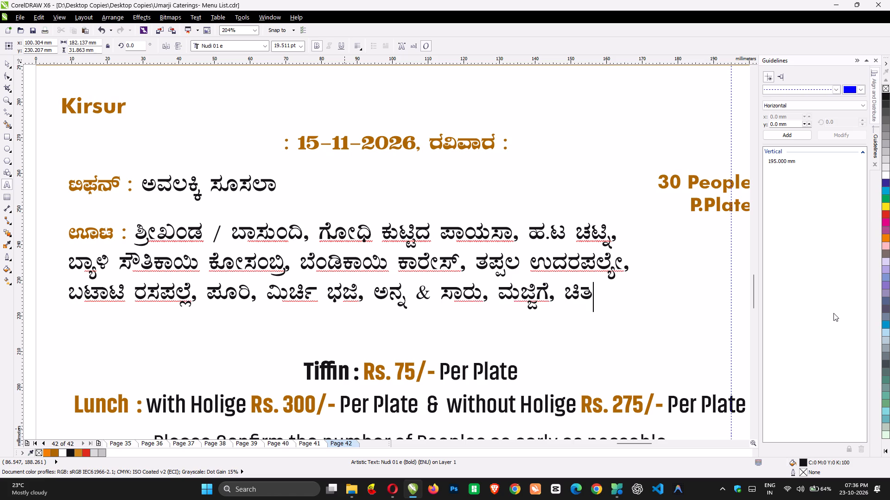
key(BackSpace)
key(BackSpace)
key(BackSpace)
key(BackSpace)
Insert "ಚಿತ್ರಾನ್ನ," between "ಸಾರು," and "ಮಜ್ಜಿಗೆ" in the third lunch line.
key(ctrl+Left)
key(ctrl+Left)
key(ctrl+Left)
key(ctrl+Left)
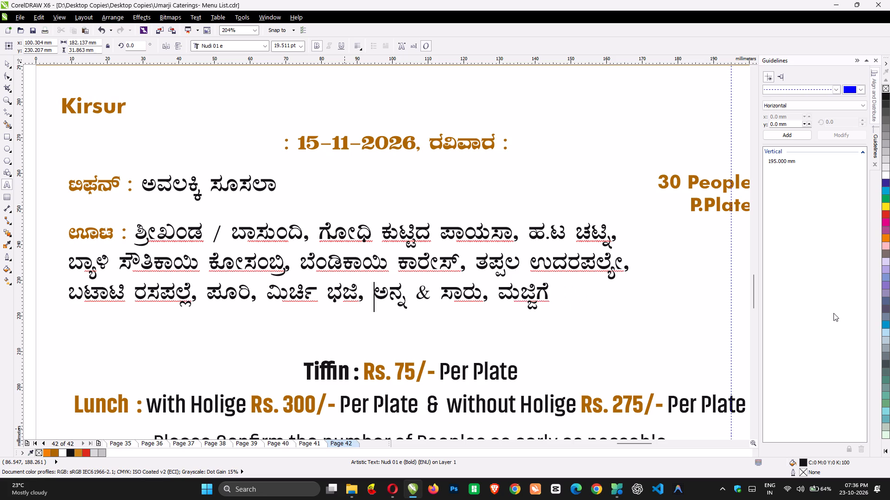
key(ctrl+Right)
key(ctrl+Right)
key(ctrl+Right)
text(citft)
key(BackSpace)
key(BackSpace)
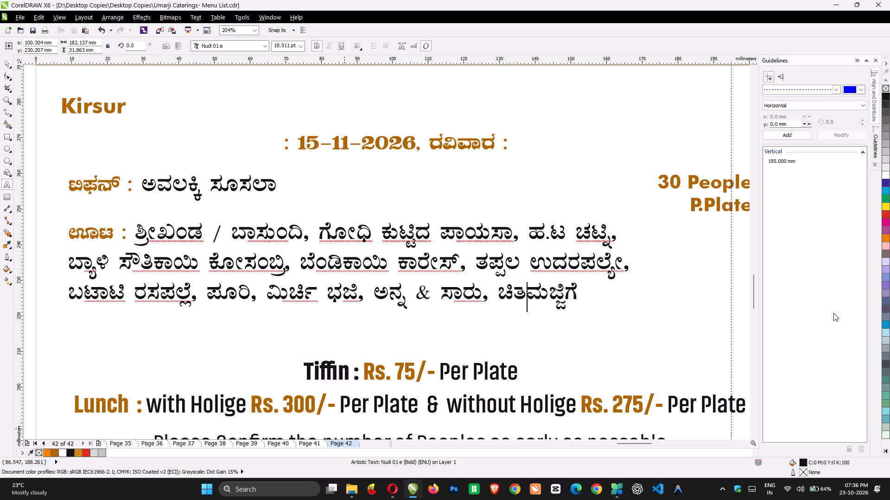
key(BackSpace)
text(tfrAnfn,)
key(space)
Delete the Tiffin price, Lunch price and "Please Confirm the number of Peoples" lines below the lunch items.
scroll(833, 313, down, 1)
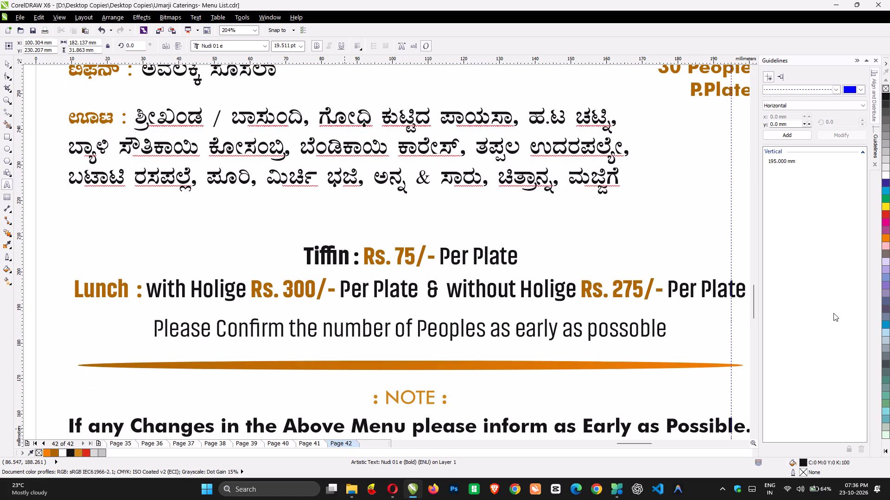
scroll(833, 313, left, 1)
scroll(833, 313, up, 1)
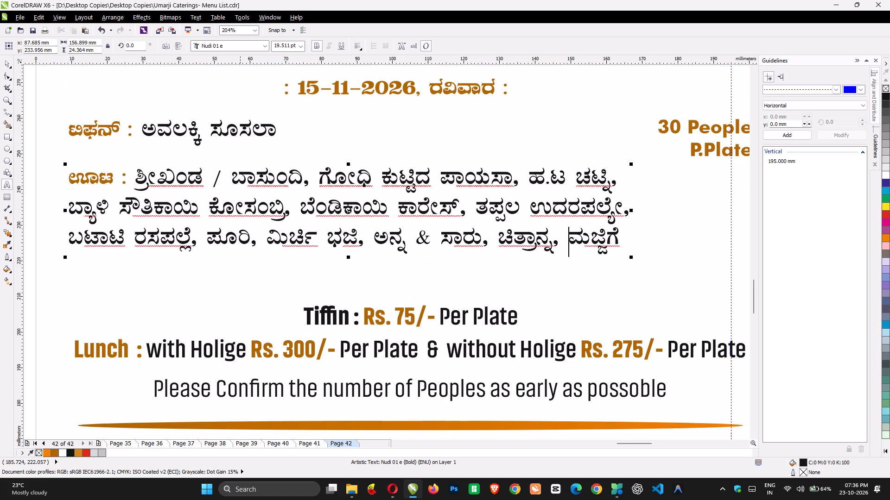
click(5, 63)
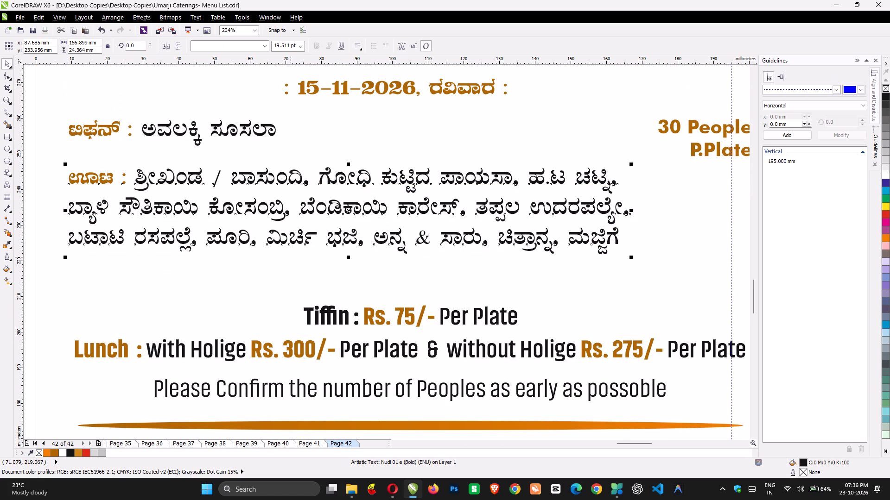
scroll(331, 307, down, 1)
key(F3)
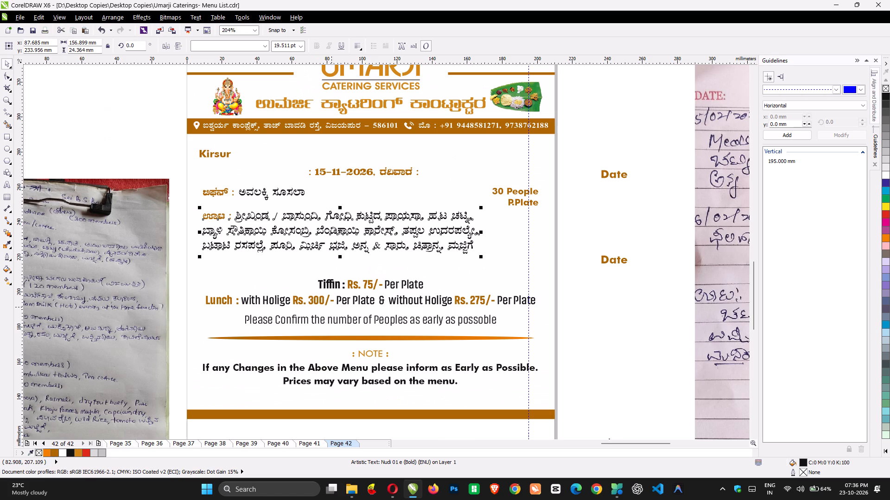
click(361, 319)
click(360, 319)
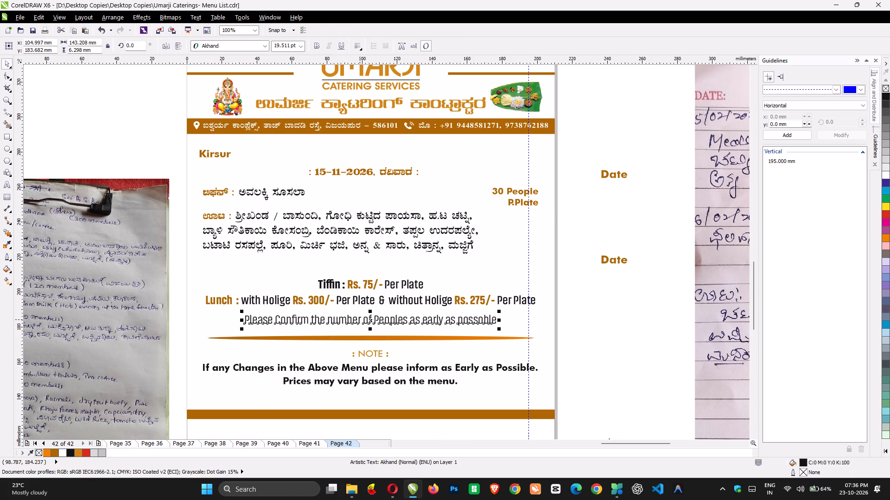
shift+click(370, 301)
shift+click(373, 284)
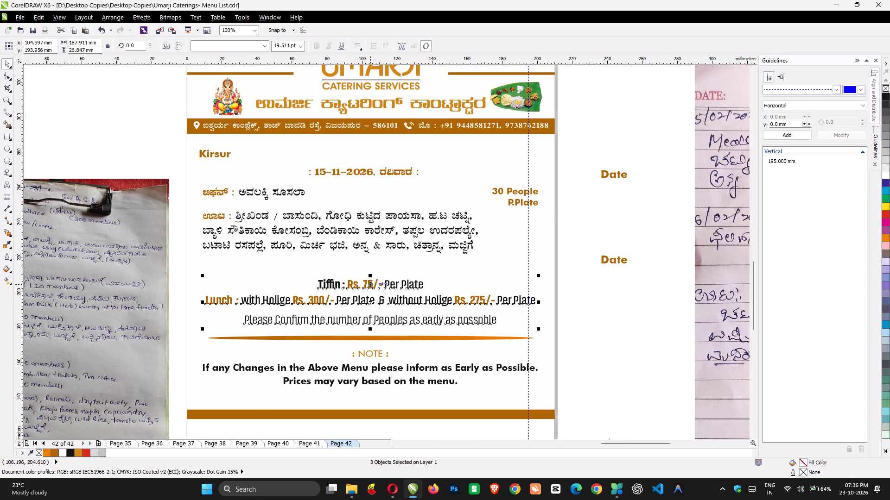
key(Delete)
Move the lunch text block straight down by about 24 mm, into the space above the orange divider.
drag(390, 244, 388, 279)
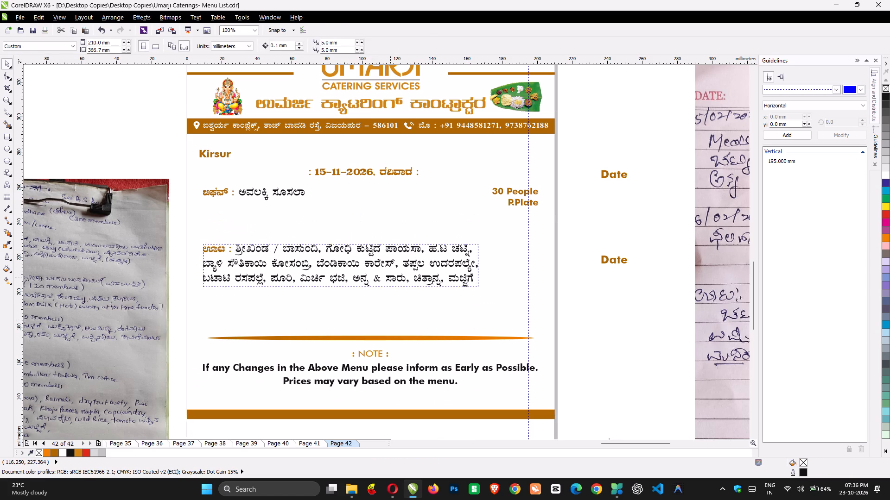
drag(388, 279, 389, 286)
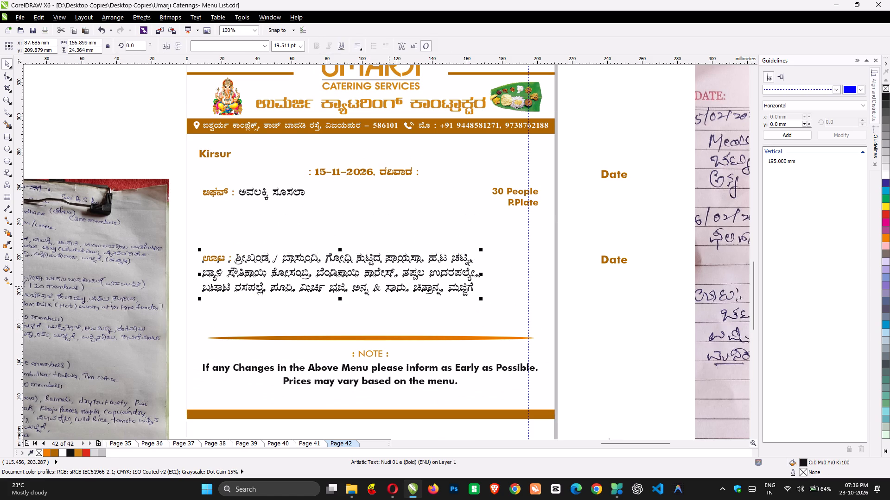
Duplicate the lunch text block and place the copy about 25 mm above the original, just below the tiffin line.
key(ctrl+c)
key(ctrl+v)
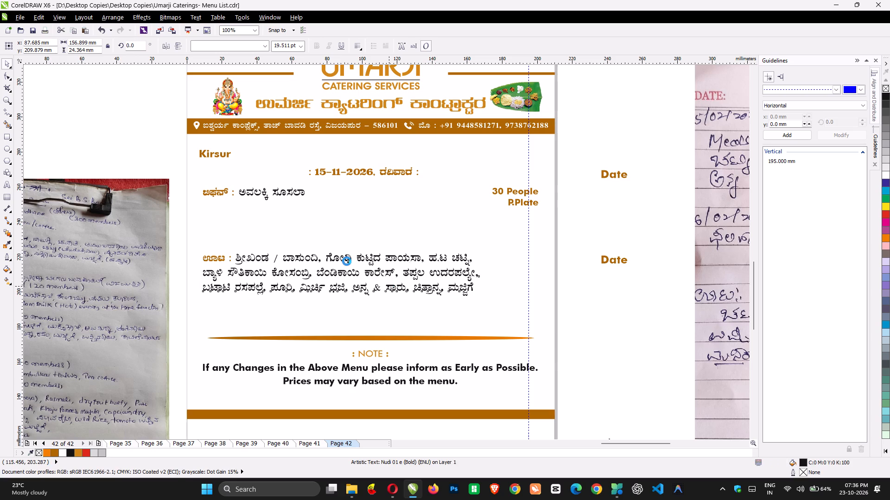
drag(347, 261, 341, 221)
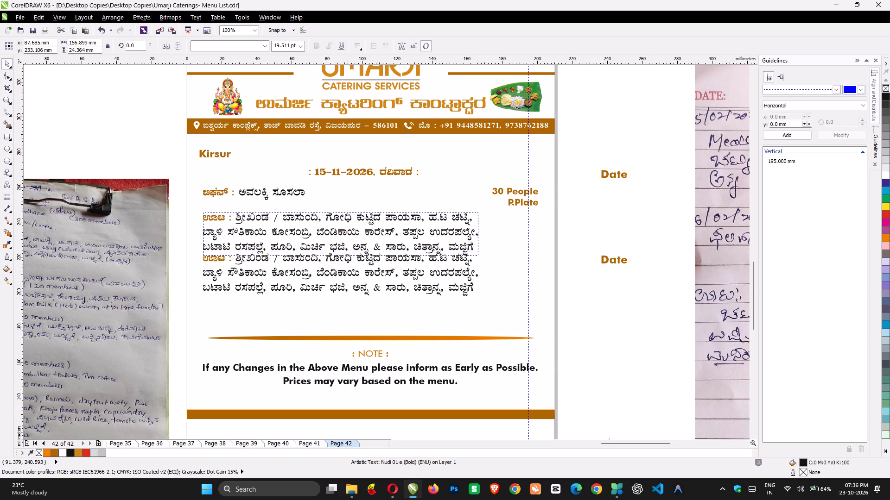
drag(341, 221, 341, 218)
Change the upper lunch block's heading to "ವೃತದ ಊಟ" by adding "ವೃತದ" before "ಊಟ".
key(F8)
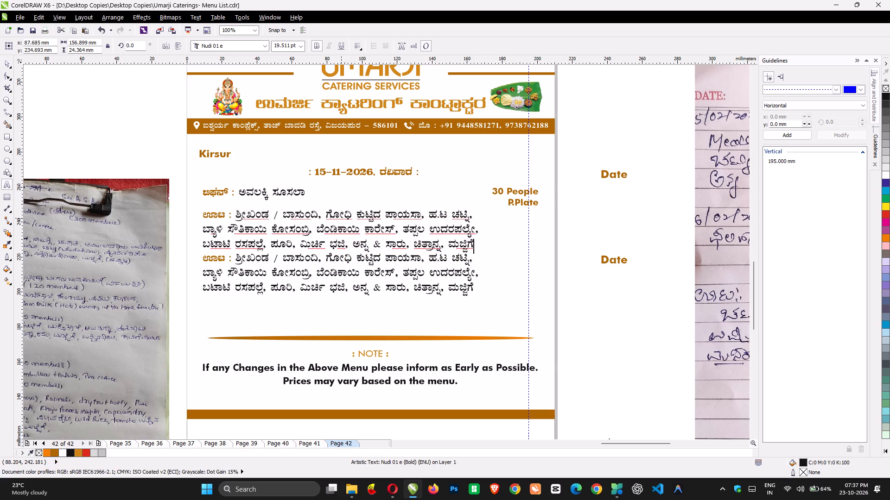
click(206, 216)
text(vRt)
key(space)
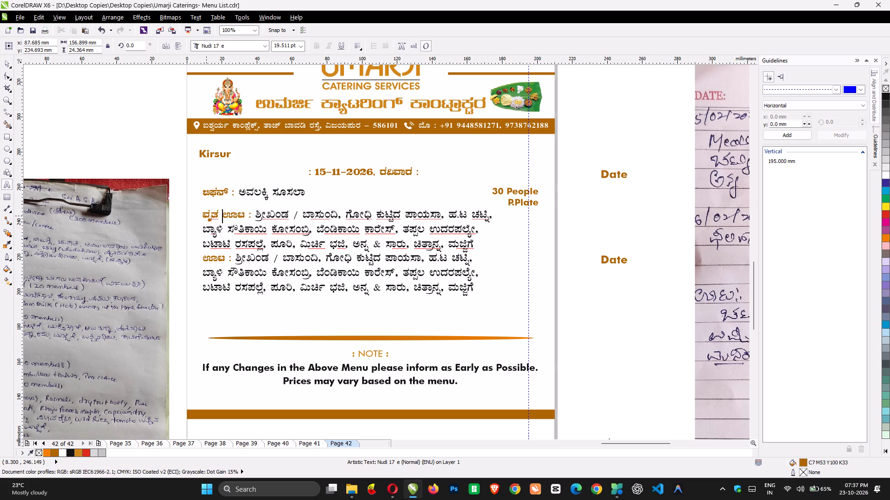
key(Left)
key(d)
Remove "ಹ.ಟ" before "ಚಟ್ನಿ" in the upper "ವೃತದ ಊಟ" block.
key(ctrl+Right)
key(ctrl+Right)
key(ctrl+Right)
key(ctrl+Right)
key(ctrl+Right)
key(ctrl+Right)
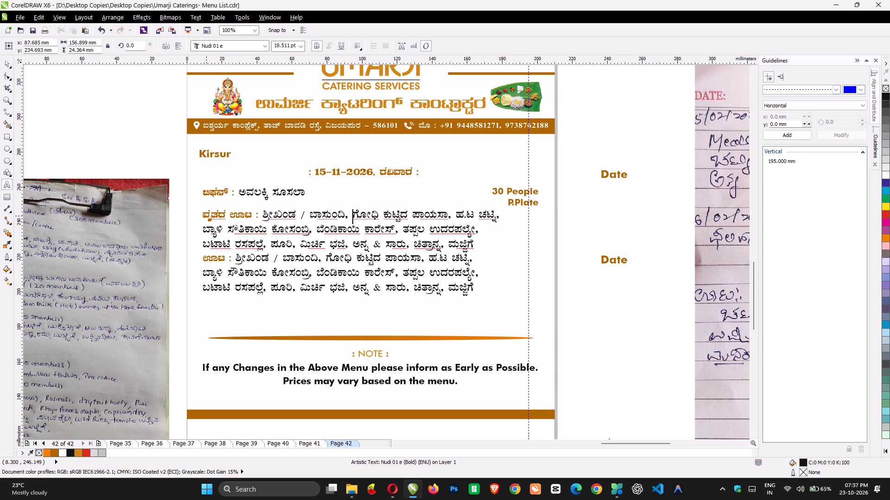
key(ctrl+Right)
key(ctrl+Right)
key(ctrl+Right)
key(shift+Right)
key(shift+Right)
key(shift+Right)
key(shift+Right)
key(shift+Right)
key(shift+Right)
key(shift+Left)
key(BackSpace)
Remove "ಬ್ಯಾಳಿ ಸೌತಿಕಾಯಿ" from the upper block, keeping "ಕೋಸಂಬ್ರಿ," at the start of its second line.
key(ctrl+Right)
key(ctrl+Right)
key(ctrl+Left)
key(shift+Right)
key(shift+Right)
key(shift+Right)
key(shift+Right)
key(shift+Right)
key(shift+Right)
key(shift+Right)
key(shift+Right)
key(shift+Right)
key(shift+Right)
key(shift+Right)
key(shift+Right)
key(shift+Right)
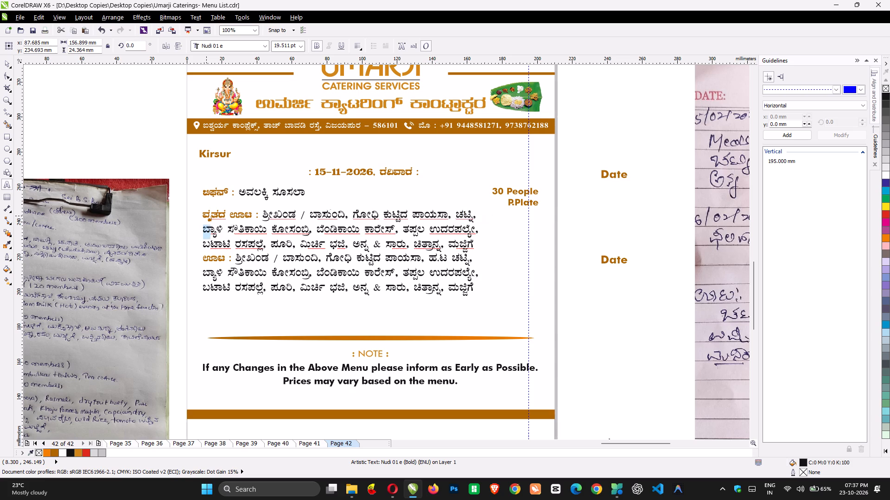
key(BackSpace)
key(BackSpace)
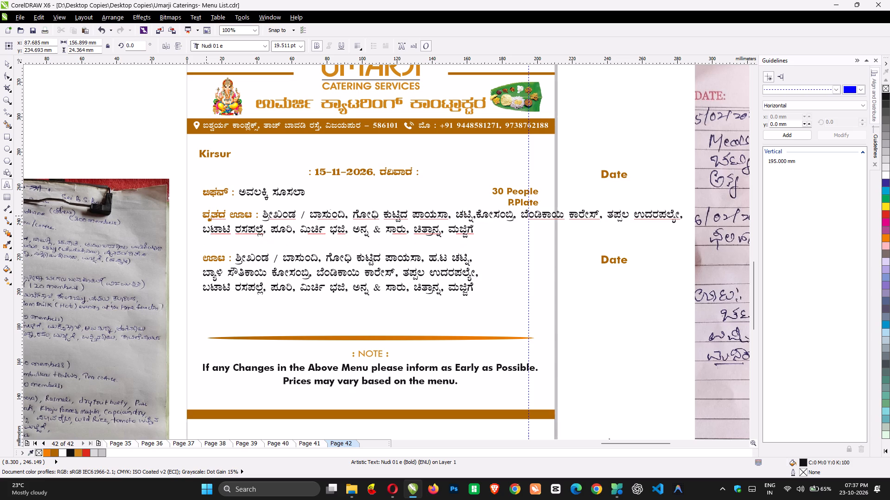
key(space)
key(Return)
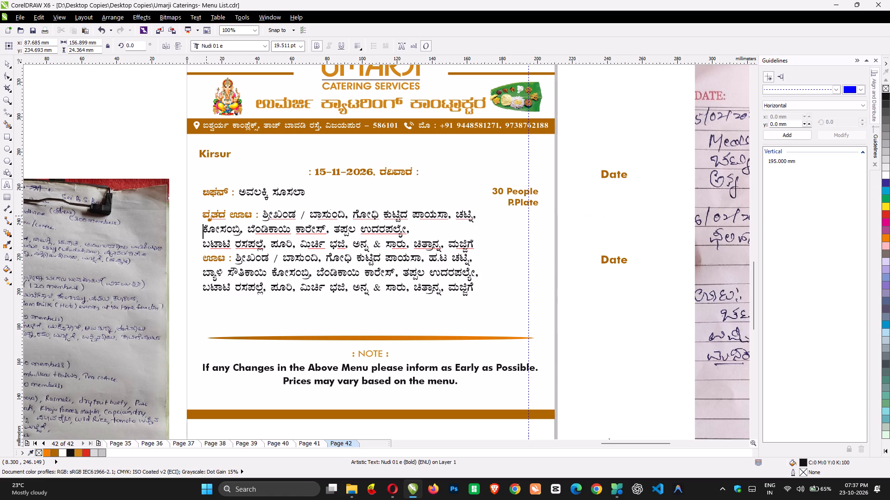
Remove "ಬೆಂಡಿಕಾಯಿ" before the third item's remaining word in the second line of the upper "ವೃತದ ಊಟ" block.
key(ctrl+Right)
key(shift+Right)
key(shift+Right)
key(shift+Right)
key(shift+Right)
key(shift+Right)
key(shift+Right)
key(shift+Right)
key(shift+Right)
key(shift+Right)
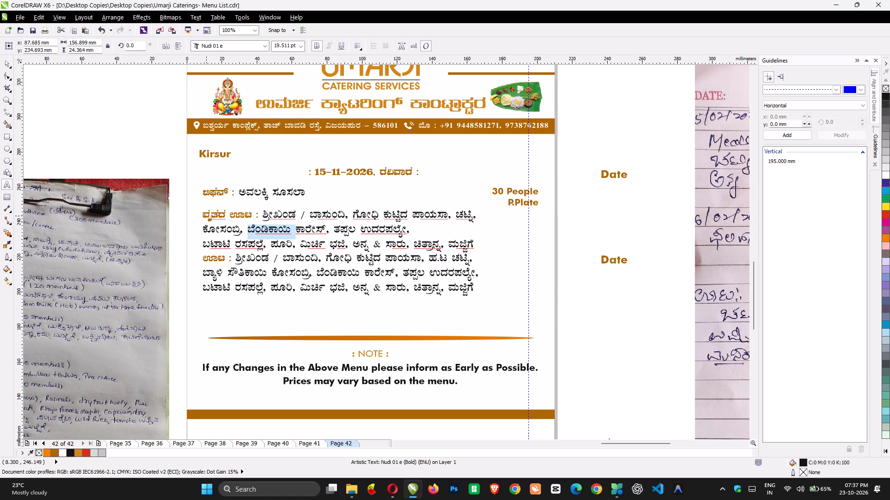
key(BackSpace)
Correct the spelling of "ಕಾರೇಸ್" to "ಕಾರೆಸ್" in both the upper and lower lunch blocks.
key(ctrl+Right)
key(Left)
key(Left)
key(Left)
key(Left)
key(BackSpace)
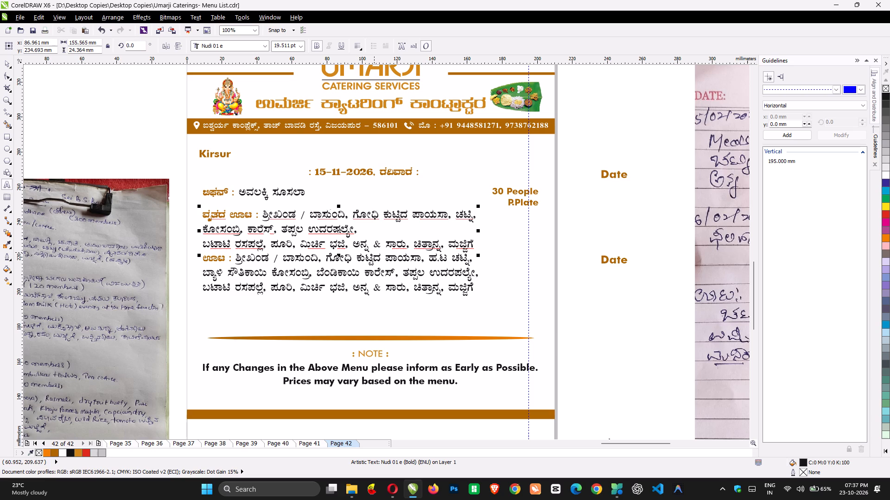
click(386, 271)
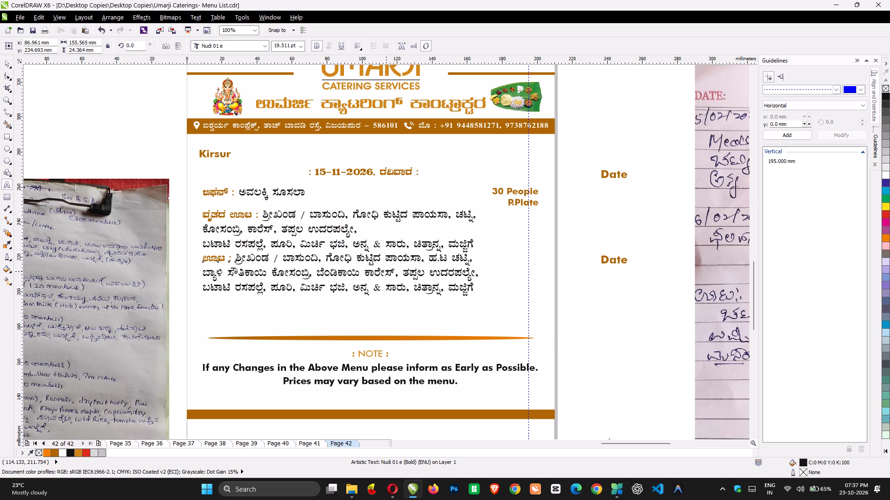
key(BackSpace)
Remove "ತಪ್ಪಲ" before "ಉದರಪಲ್ಯೇ" in the upper "ವೃತದ ಊಟ" block.
click(287, 228)
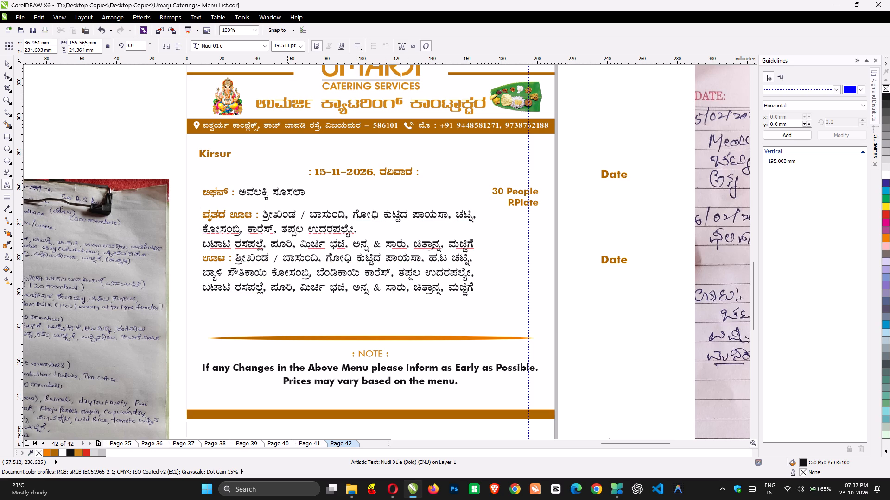
key(ctrl+Left)
key(shift+Right)
key(shift+Right)
key(shift+Right)
key(shift+Right)
key(shift+Right)
key(shift+Right)
key(shift+Right)
key(BackSpace)
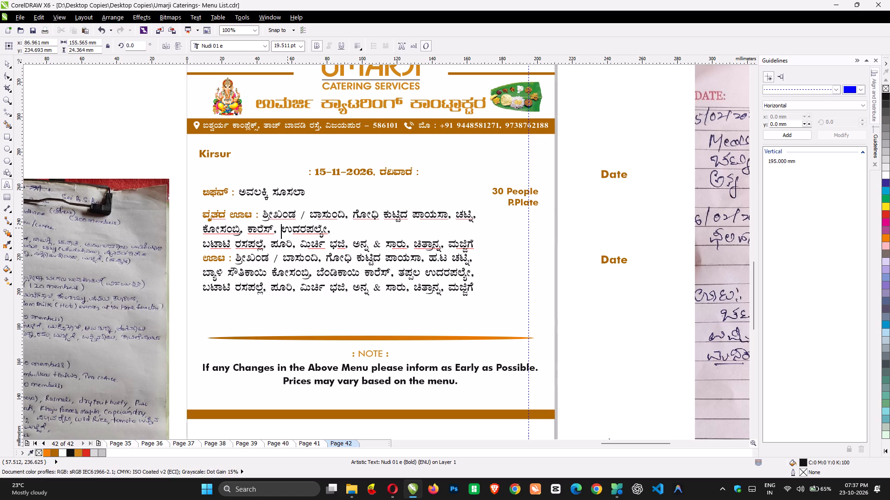
Join the upper block's third line onto its second line, with a space after "ಉದರಪಲ್ಯೇ,".
key(Down)
key(ctrl+Left)
key(ctrl+Left)
key(ctrl+Left)
key(BackSpace)
key(space)
Remove "ಬಟಾಟಿ" before "ರಸಪಲ್ಲೆ" in the upper "ವೃತದ ಊಟ" block.
key(shift+Right)
key(shift+Right)
key(shift+Right)
key(shift+Right)
key(shift+Right)
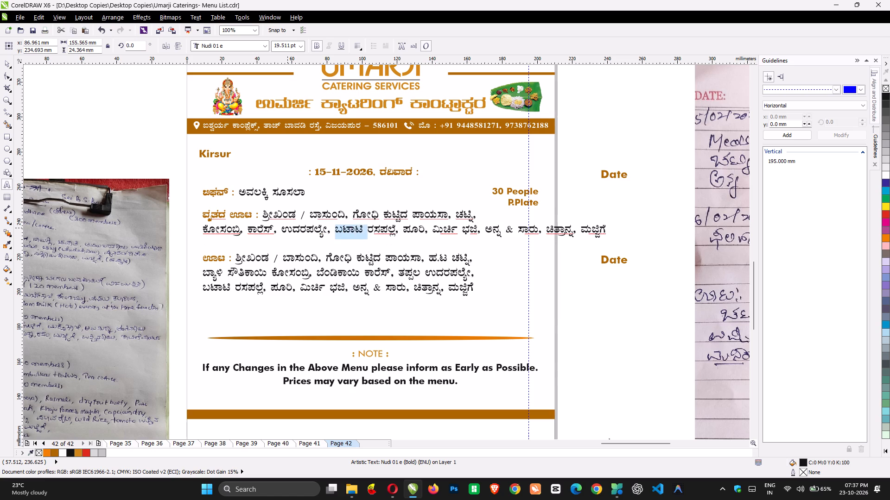
key(shift+Right)
key(shift+Left)
key(BackSpace)
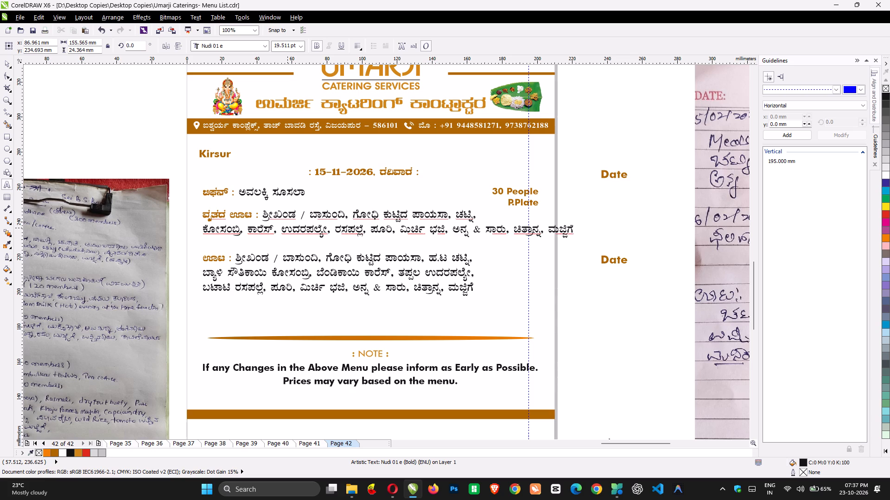
Replace "ಮಿರ್ಚಿ" with "ಮೈಸೂರ್" before "ಭಜಿ" in the upper "ವೃತದ ಊಟ" block.
key(ctrl+Right)
key(ctrl+Right)
key(shift+Right)
key(shift+Right)
key(shift+Right)
key(shift+Right)
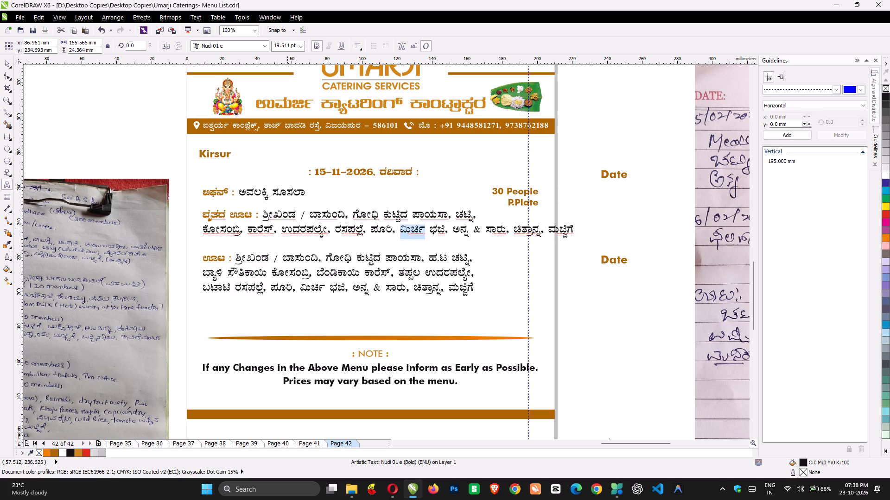
text(mYS)
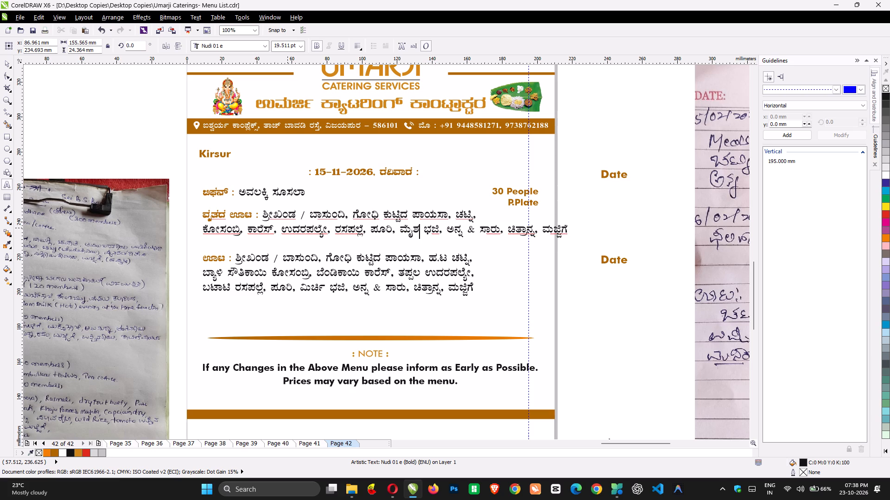
key(BackSpace)
key(BackSpace)
text(sUrf)
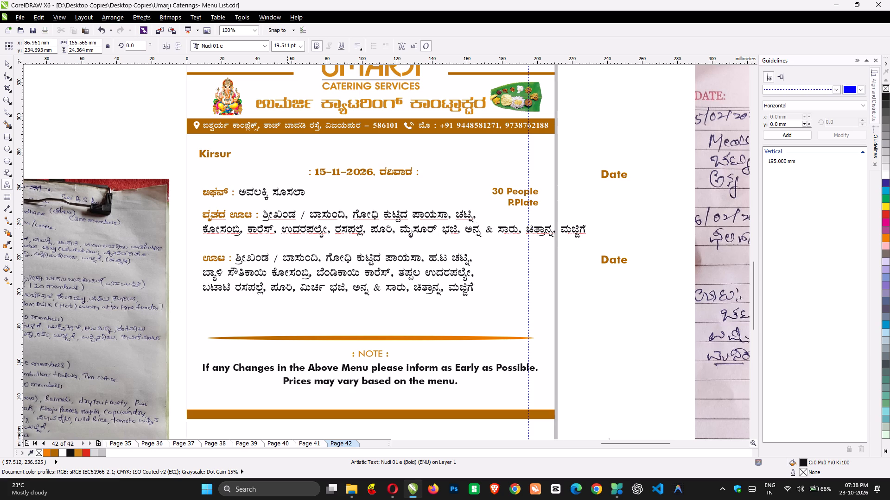
Insert a line break before "ಅನ್ನ & ಸಾರು" in the upper "ವೃತದ ಊಟ" block.
key(ctrl+Right)
key(ctrl+Right)
key(Return)
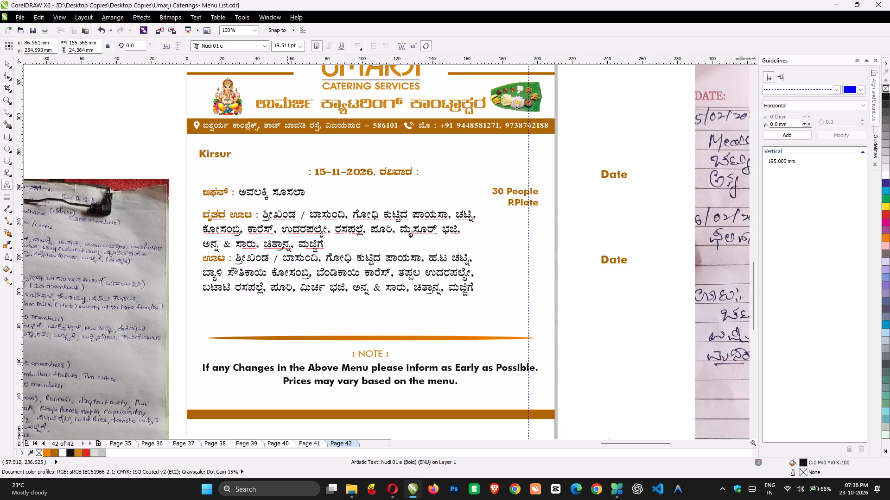
Move the lower "ಊಟ" block down about 6.5 mm, away from the "ವೃತದ ಊಟ" block.
click(7, 62)
drag(273, 289, 273, 294)
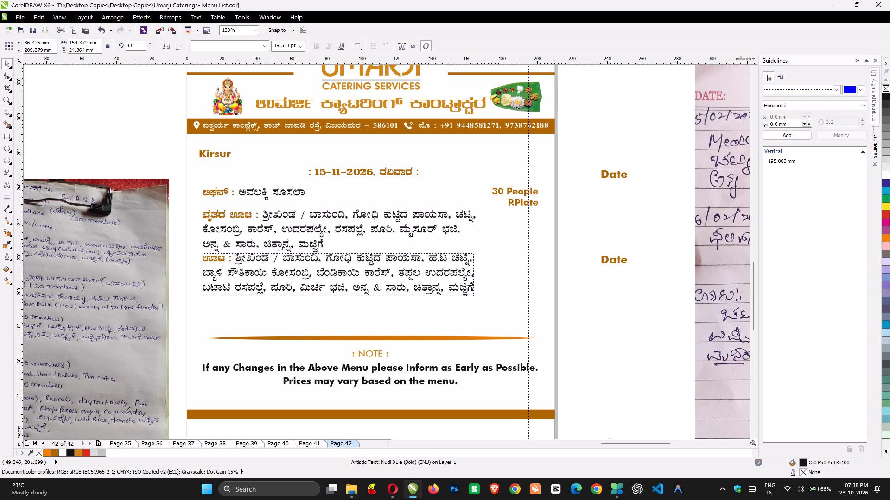
drag(273, 294, 274, 302)
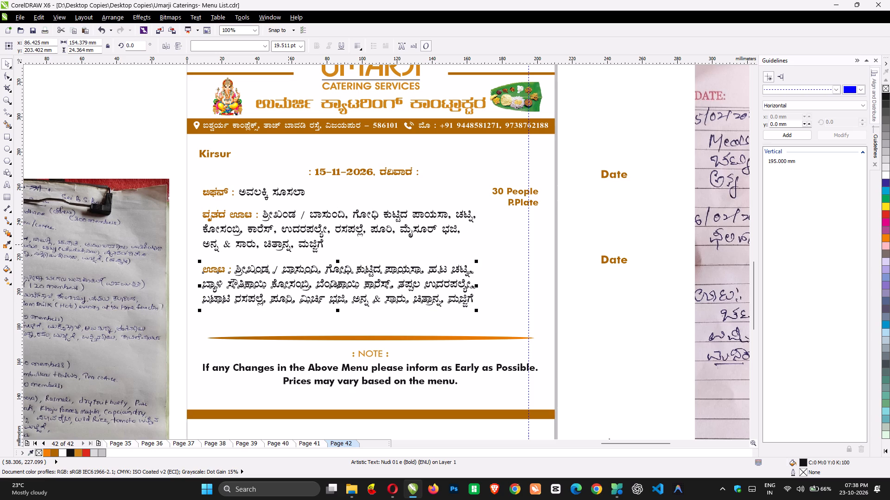
Align the left edges of the tiffin line, the "ವೃತದ ಊಟ" block and the "ಊಟ" block.
shift+click(287, 244)
shift+click(287, 244)
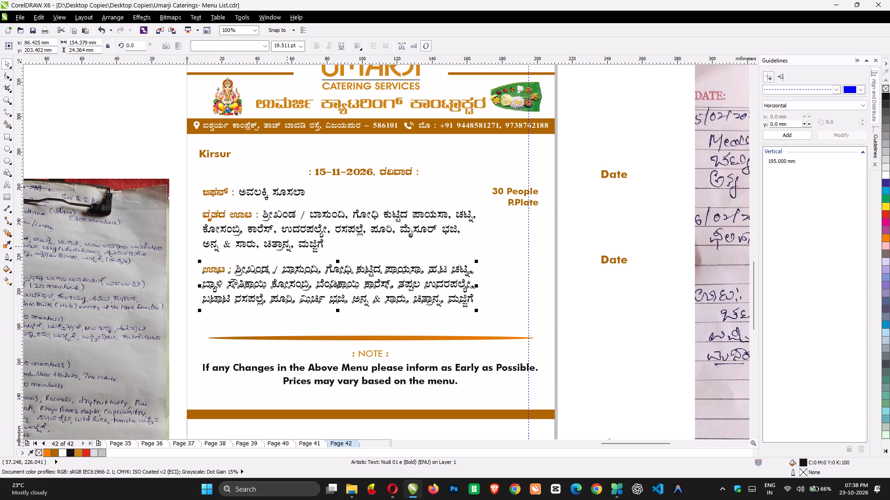
shift+click(287, 246)
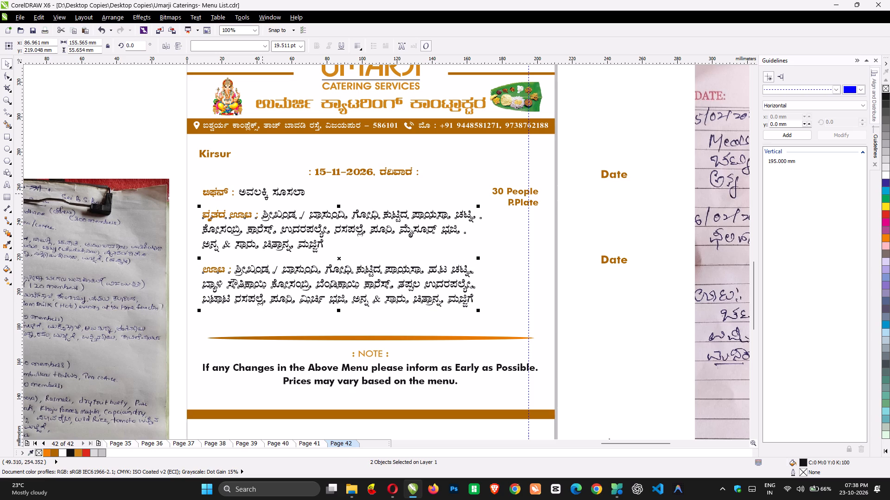
shift+click(262, 194)
key(F12)
key(l)
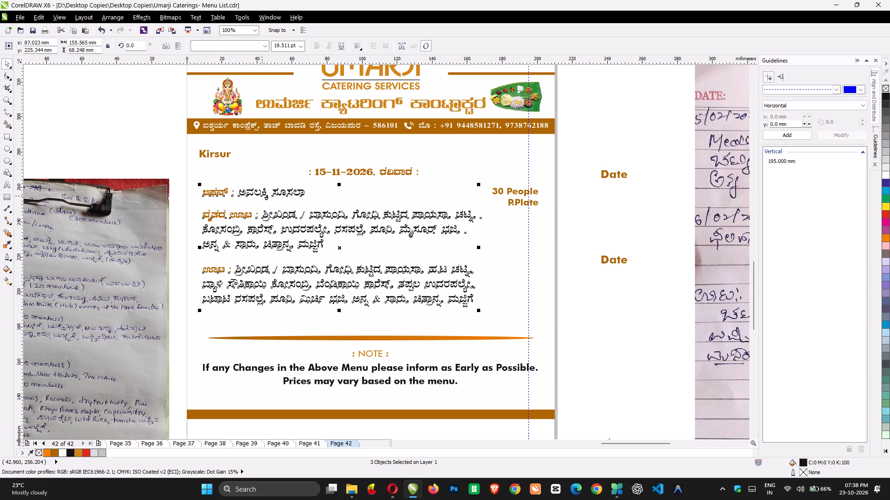
Distribute the tiffin line and the two lunch blocks with equal vertical spacing.
click(874, 60)
key(ctrl+shift+a)
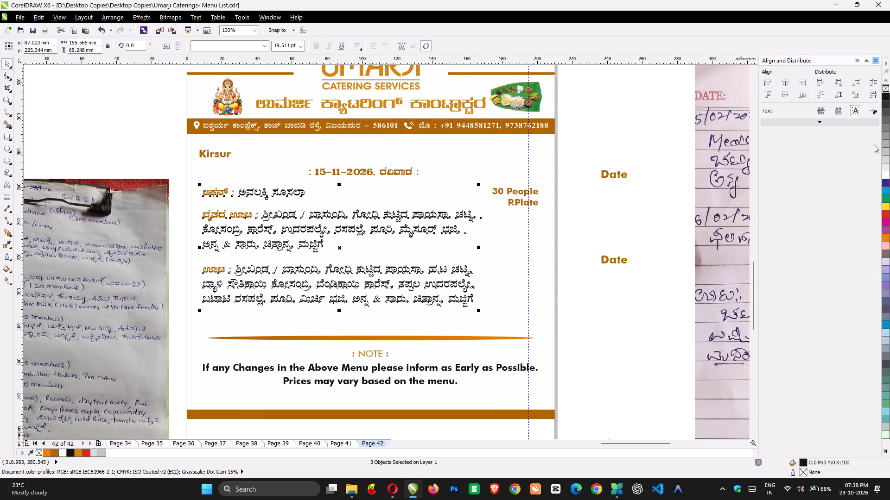
click(872, 98)
click(599, 197)
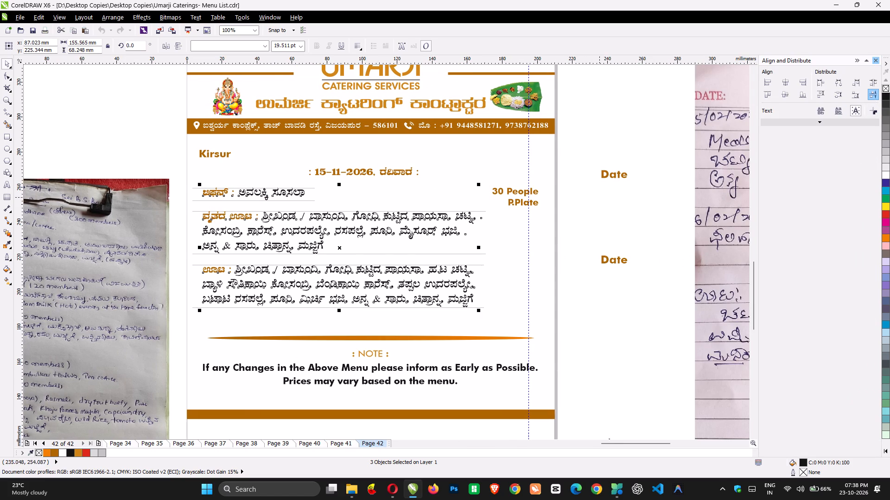
Duplicate the "30 People P.Plate" text and align the copy's top with the "ವೃತದ ಊಟ" block.
double_click(509, 203)
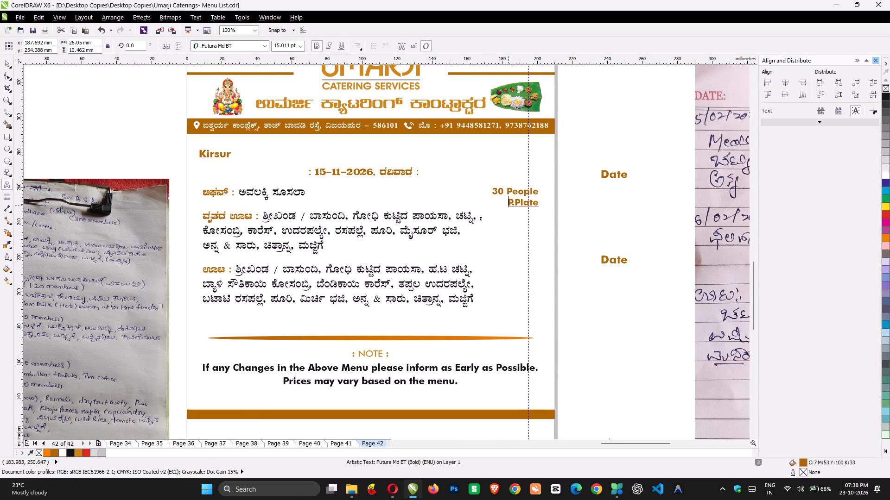
click(8, 65)
key(ctrl+c)
key(ctrl+v)
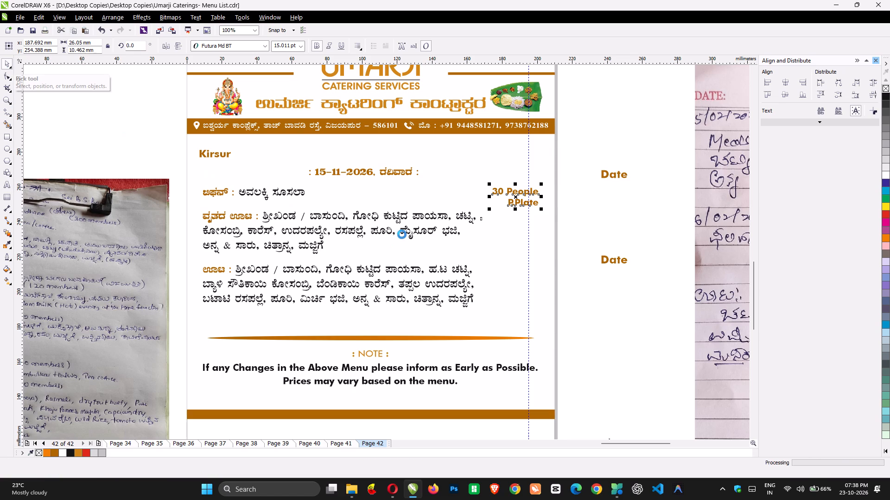
shift+click(458, 219)
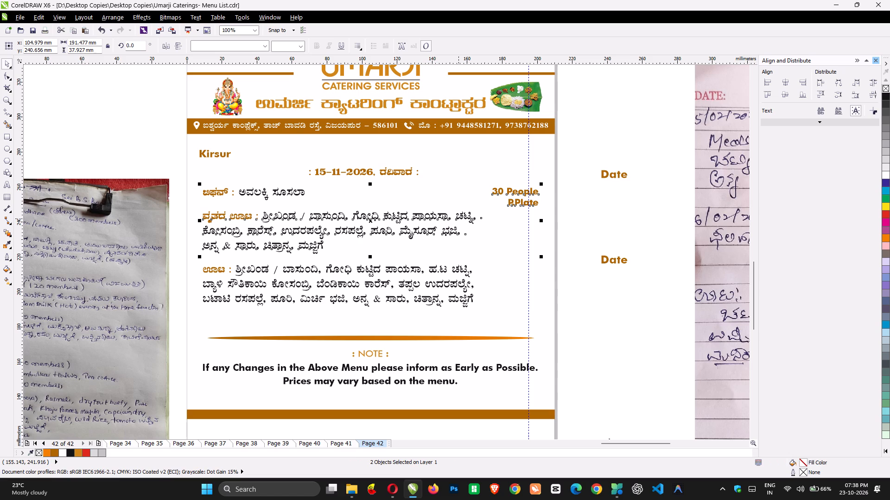
key(t)
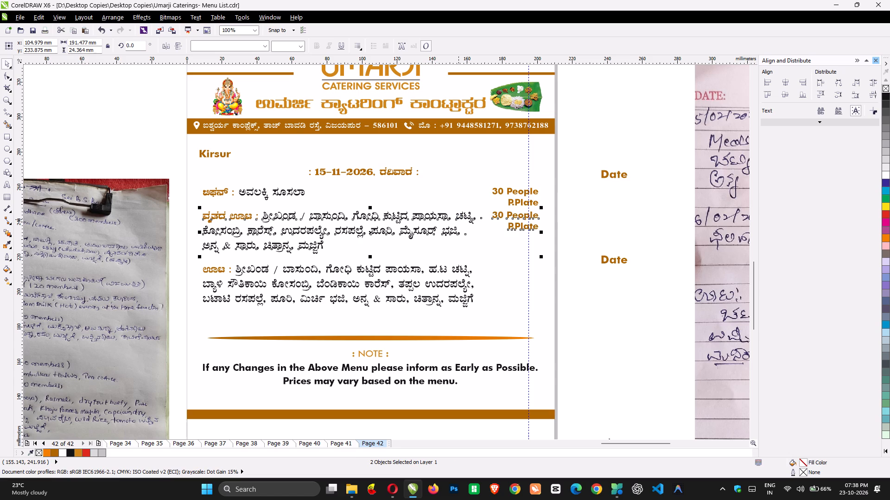
Change the people count in the copied text beside the "ವೃತದ ಊಟ" block to 20.
key(F8)
click(508, 216)
key(ctrl+Left)
key(shift+Right)
key(2)
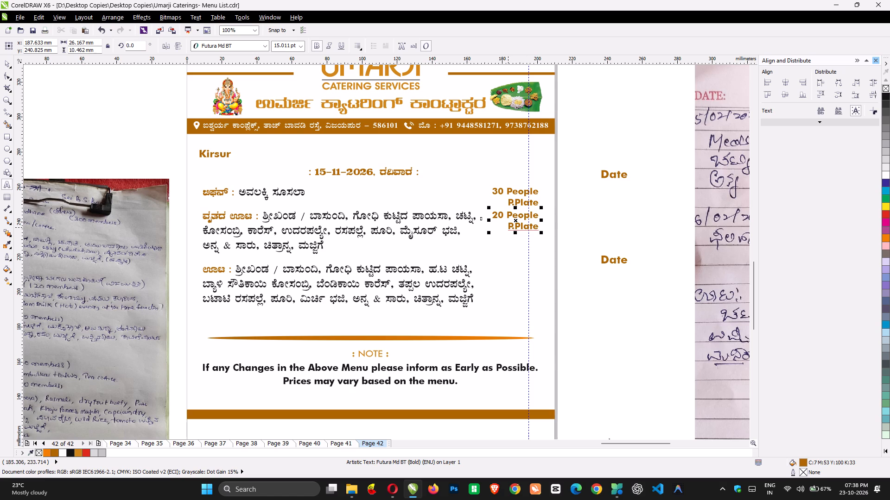
drag(508, 227, 545, 235)
Move the regular "ಊಟ" block down about 8 mm, to just above the orange divider.
click(7, 64)
drag(376, 301, 377, 313)
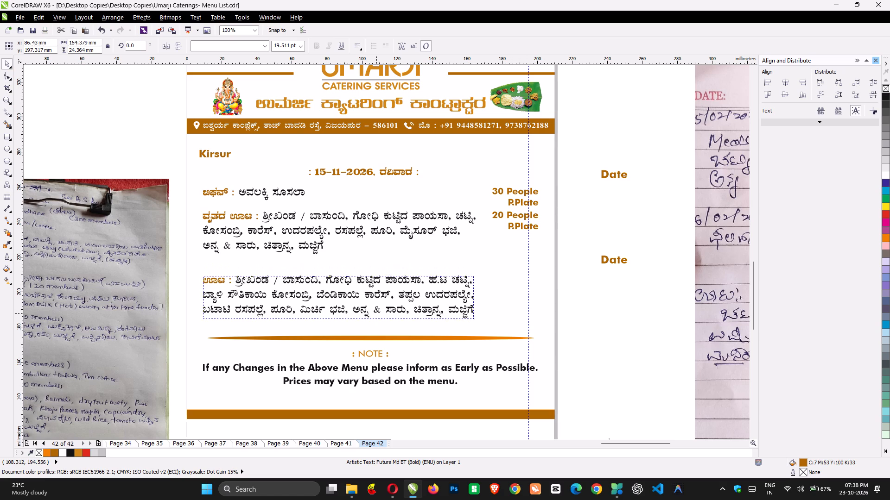
drag(377, 313, 377, 316)
Move the "ವೃತದ ಊಟ" block and its "20 People P.Plate" text down together about 7 mm.
click(317, 244)
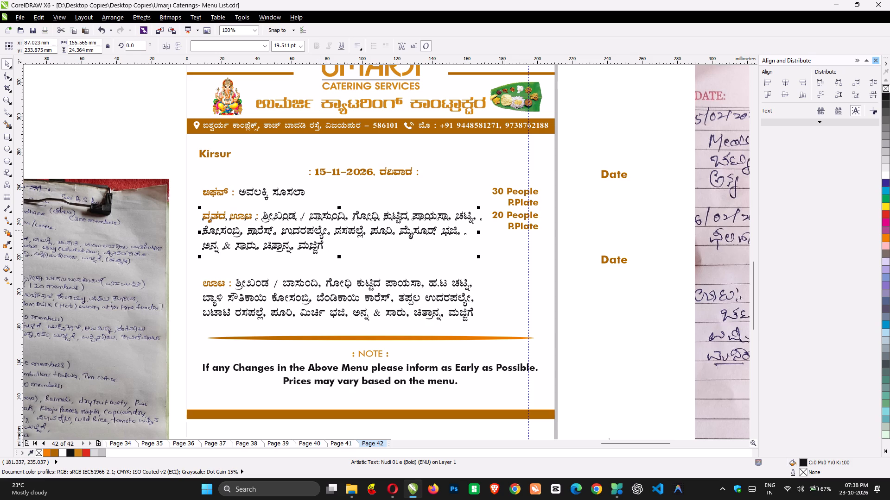
shift+click(512, 227)
drag(512, 227, 510, 239)
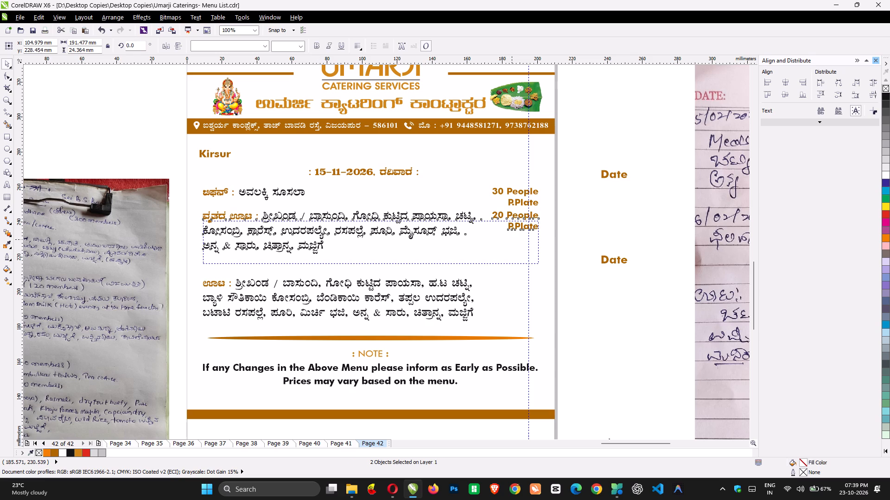
drag(510, 239, 509, 241)
click(609, 304)
Duplicate the "20 People P.Plate" text and align the copy's top with the regular "ಊಟ" block.
click(514, 228)
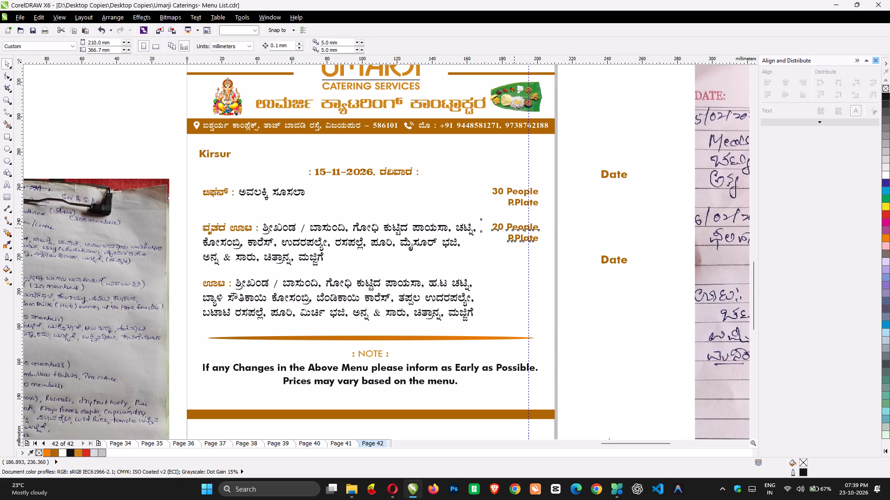
key(ctrl+c)
key(ctrl+v)
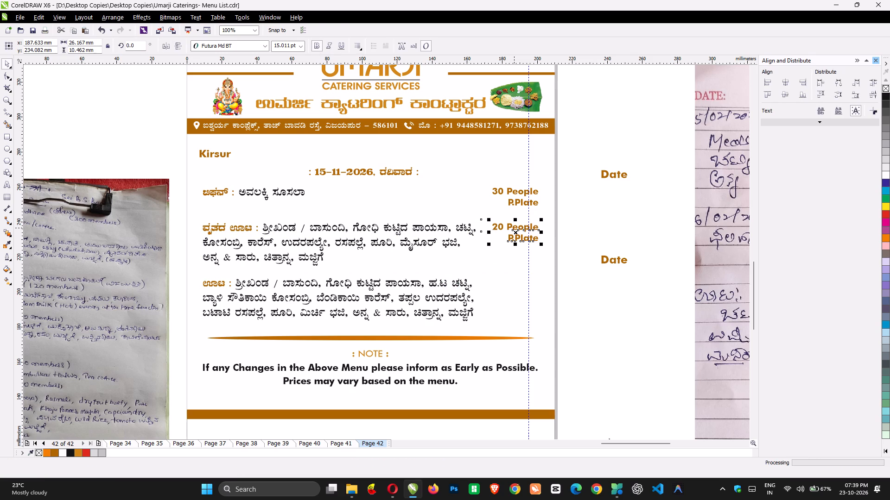
shift+click(463, 285)
key(t)
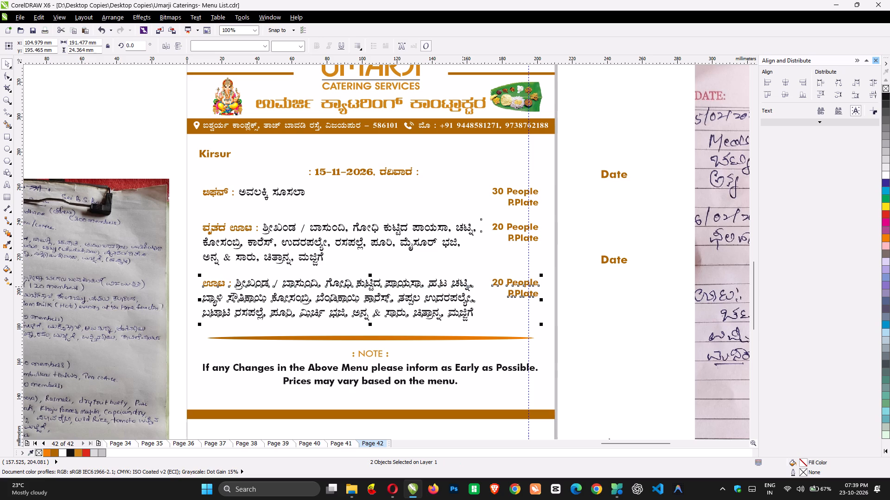
shift+click(463, 285)
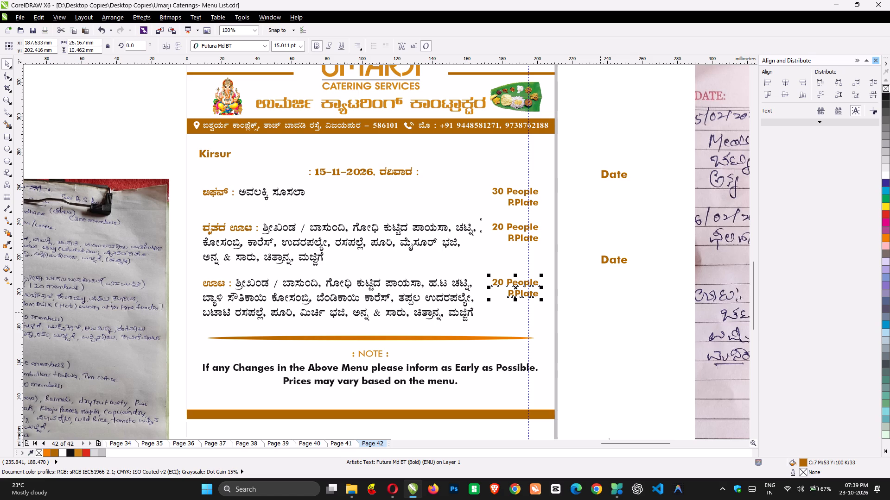
Add ", ಜಾಮೂನ್, " after "ಅವಲಕ್ಕಿ ಸೂಸಲಾ" in the tiffin line.
key(F8)
click(275, 191)
key(ctrl+Right)
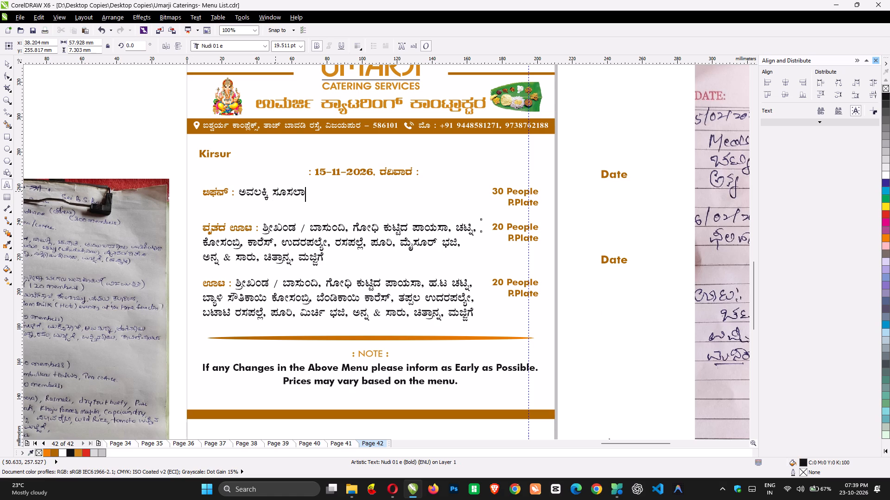
key(comma)
key(space)
text(j)
key(BackSpace)
key(j)
key(BackSpace)
key(F12)
text(jAmUnf,)
key(space)
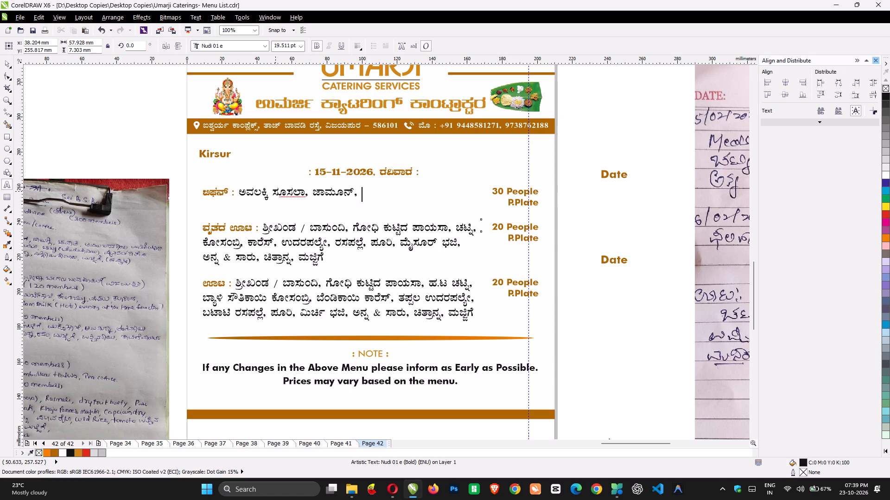
Reorder the tiffin line by moving "ಅವಲಕ್ಕಿ ಸೂಸಲಾ," behind "ಜಾಮೂನ್,".
key(ctrl+Left)
key(ctrl+Right)
key(ctrl+Left)
key(Left)
key(Left)
key(Right)
key(ctrl+Right)
key(shift+Left)
key(shift+Left)
key(shift+Left)
key(shift+Left)
key(shift+Left)
key(shift+Left)
key(shift+Left)
key(shift+Left)
key(shift+Left)
key(shift+Left)
key(shift+Left)
key(shift+Left)
key(shift+Left)
key(shift+Left)
key(shift+Left)
key(shift+Left)
key(ctrl+z)
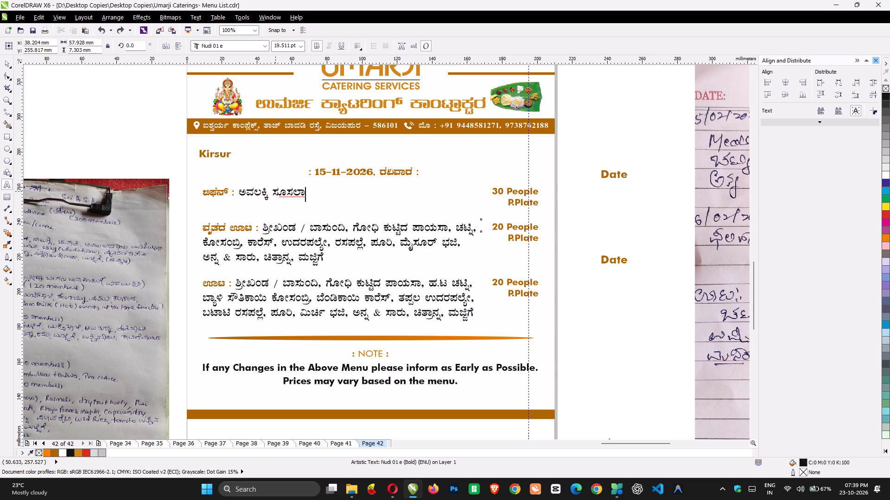
key(ctrl+shift+z)
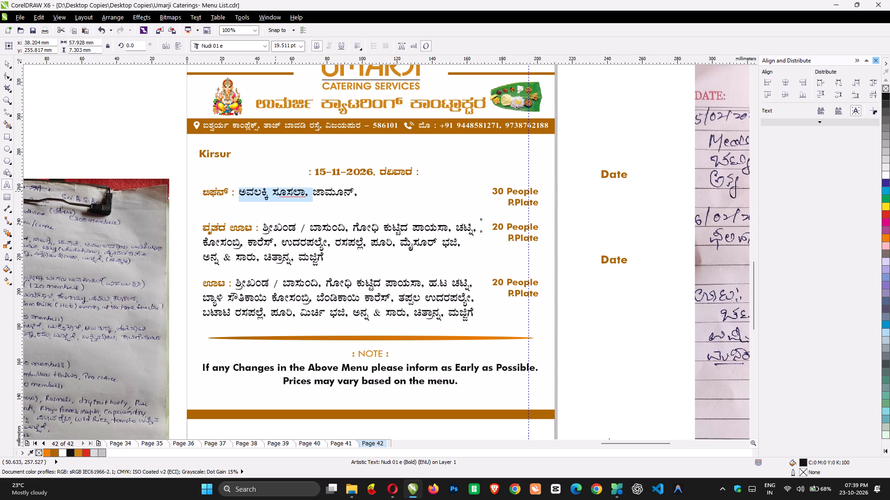
key(ctrl+x)
key(ctrl+Right)
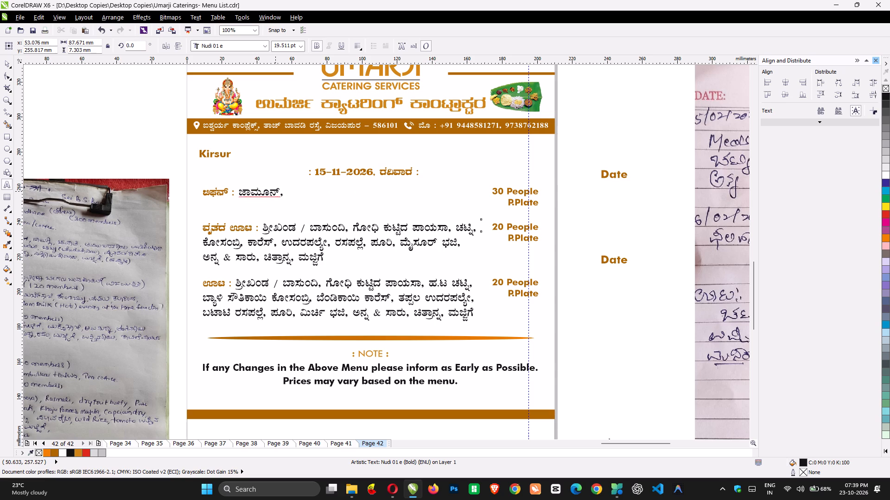
key(ctrl+v)
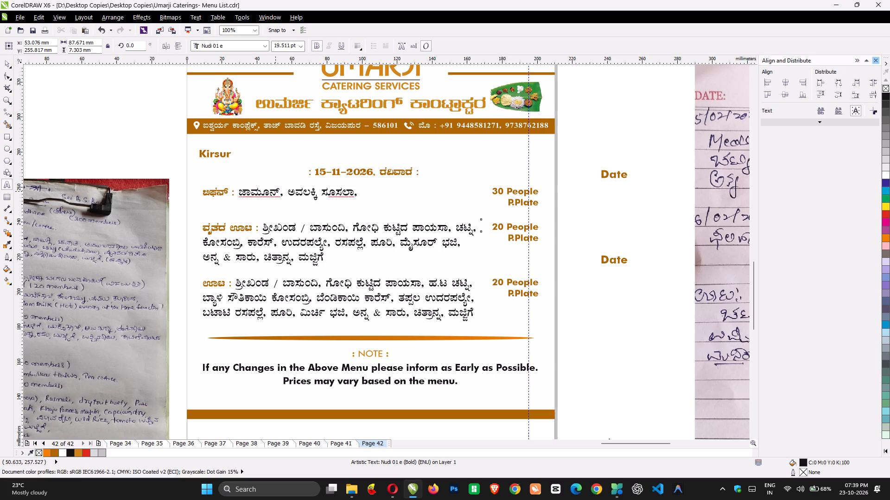
Append "ಚಟ್ನಿಪುಡಿ, ಮೊಸರು" to the end of the tiffin line.
text(cqfni)
text(puwi)
text(, mosru)
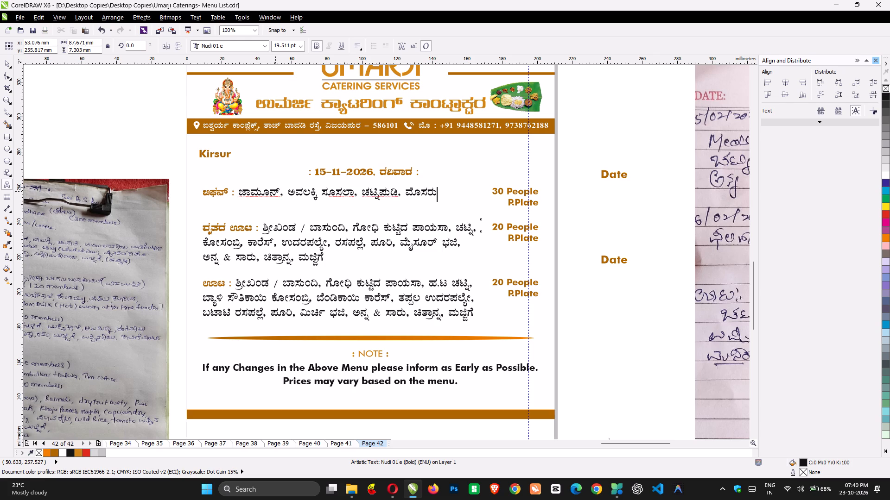
Change the people count beside the regular "ಊಟ" block to 130.
click(495, 283)
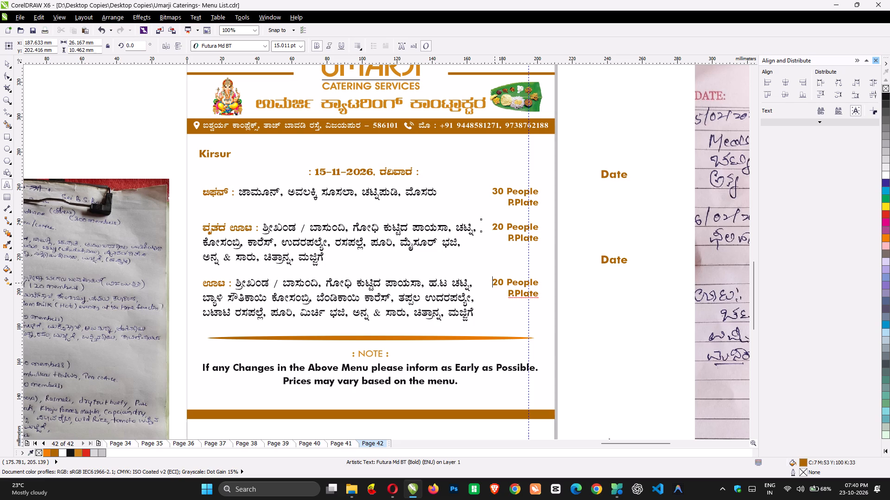
key(1)
key(shift+Right)
key(4)
key(shift+Left)
key(3)
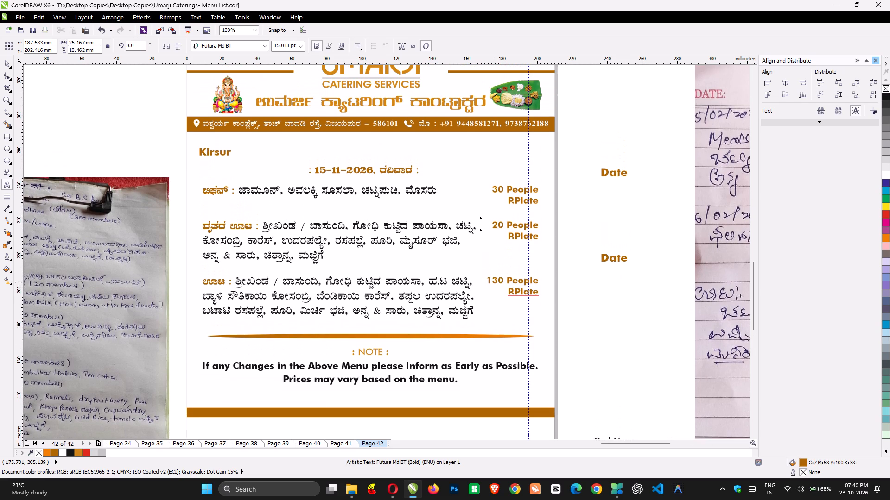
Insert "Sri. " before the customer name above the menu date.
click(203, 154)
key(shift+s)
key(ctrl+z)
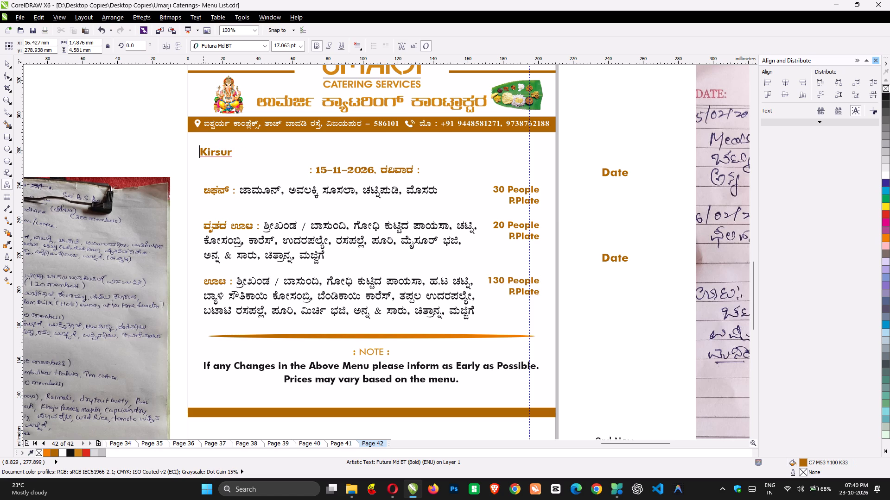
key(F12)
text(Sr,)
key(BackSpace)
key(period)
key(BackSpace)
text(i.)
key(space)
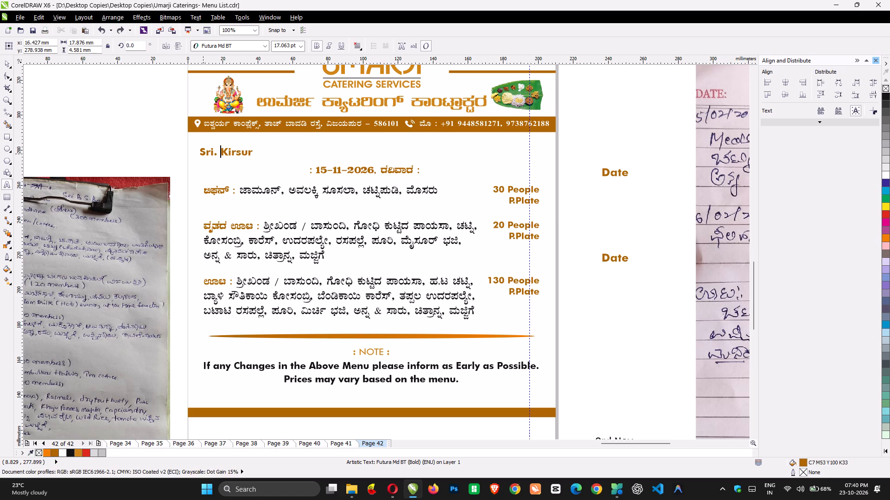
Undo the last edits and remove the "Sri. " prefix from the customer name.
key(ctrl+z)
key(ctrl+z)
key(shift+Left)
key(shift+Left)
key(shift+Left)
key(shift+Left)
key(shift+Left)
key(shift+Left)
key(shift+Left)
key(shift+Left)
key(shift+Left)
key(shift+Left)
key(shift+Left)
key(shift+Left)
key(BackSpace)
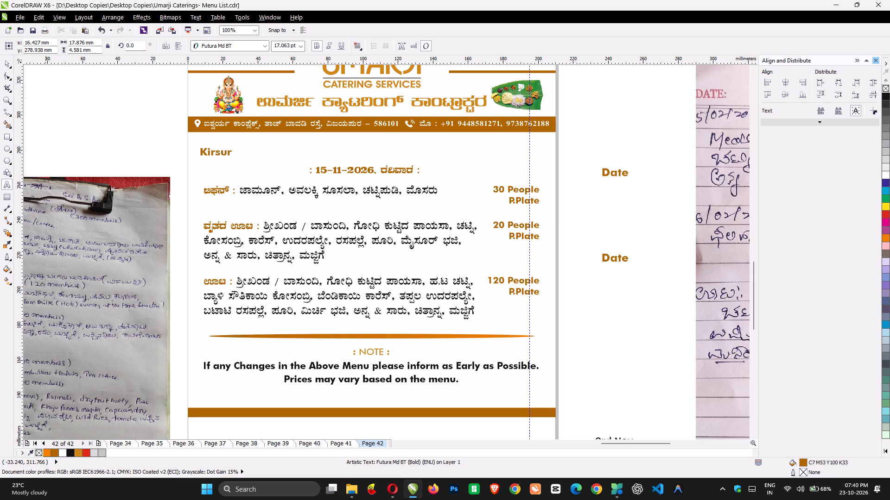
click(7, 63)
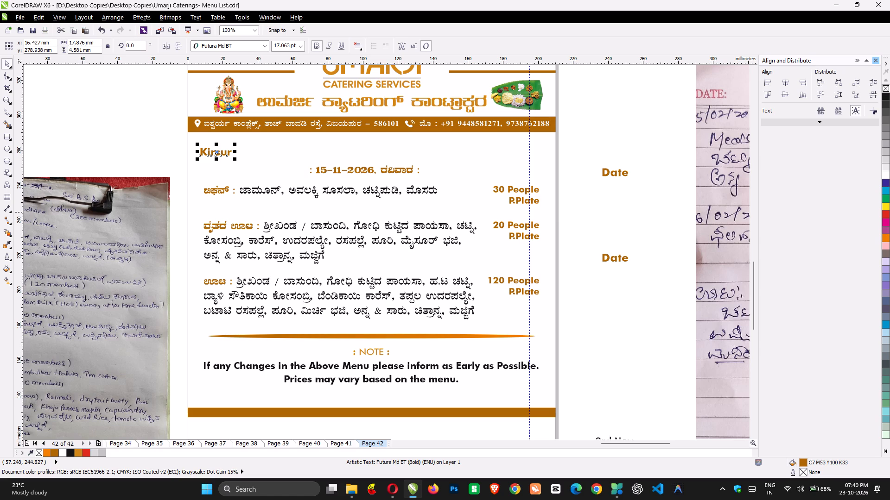
Set the people count beside the regular "ಊಟ" block to 130 again.
key(F8)
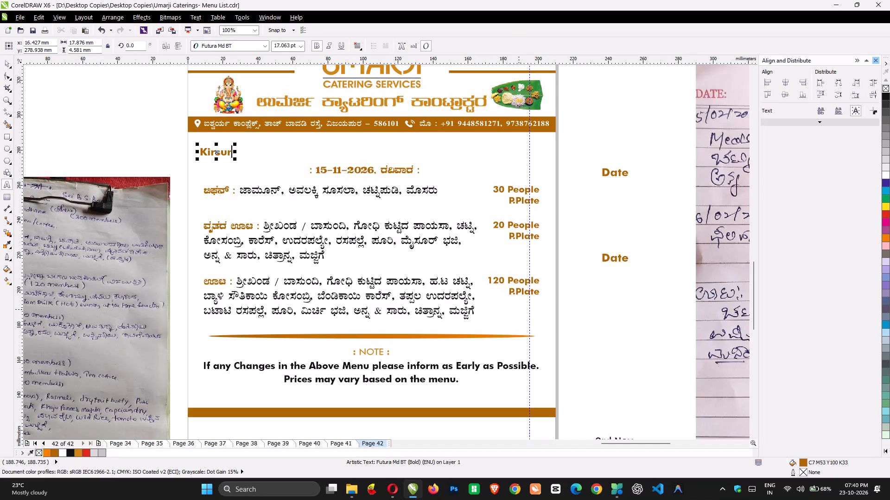
click(509, 292)
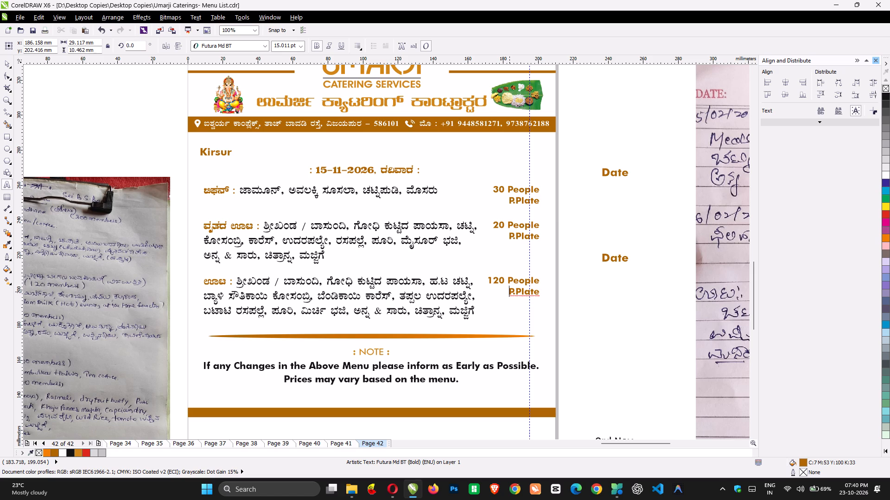
key(Up)
key(Left)
key(Left)
key(shift+Left)
key(3)
Insert "300" before "P.Plate" in the text beside the regular "ಊಟ" block.
key(Down)
key(space)
text(300)
key(space)
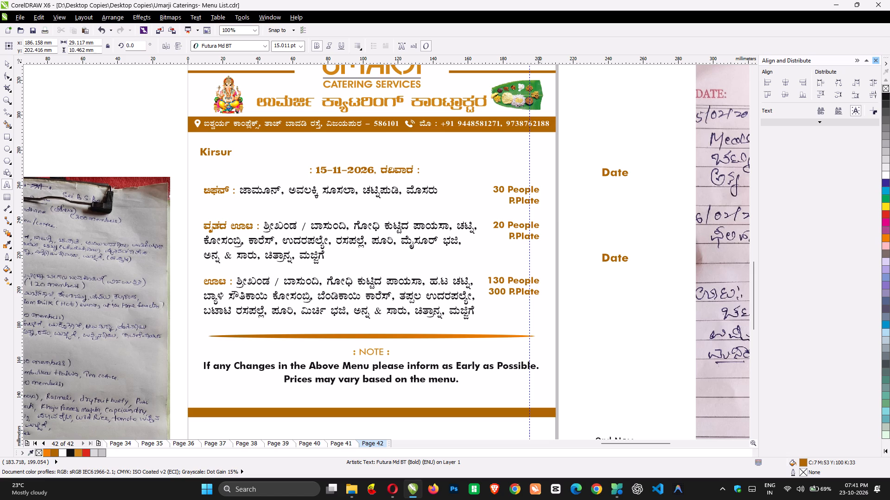
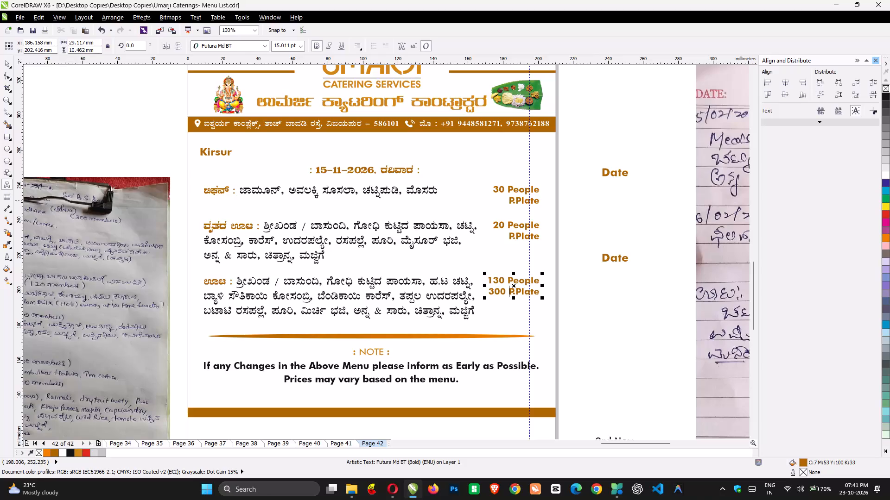
Insert "70" before "P.Plate" in the text beside the tiffin line.
click(516, 200)
key(ctrl+Left)
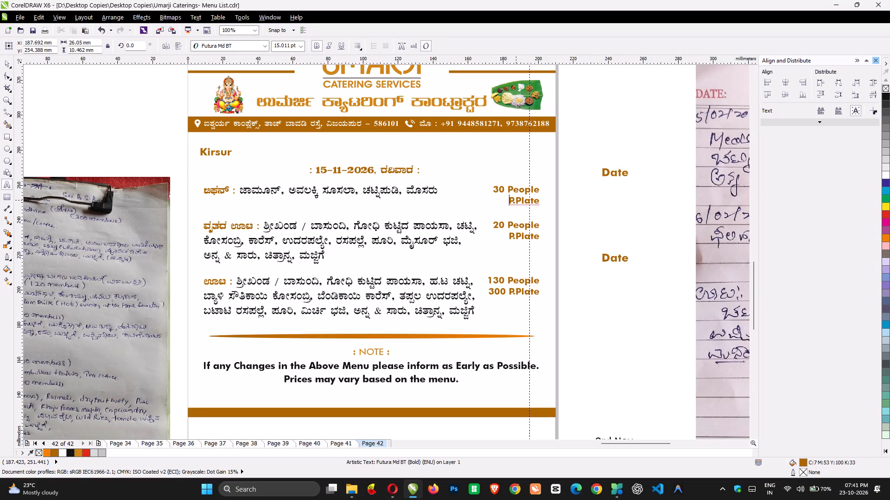
text(70)
key(space)
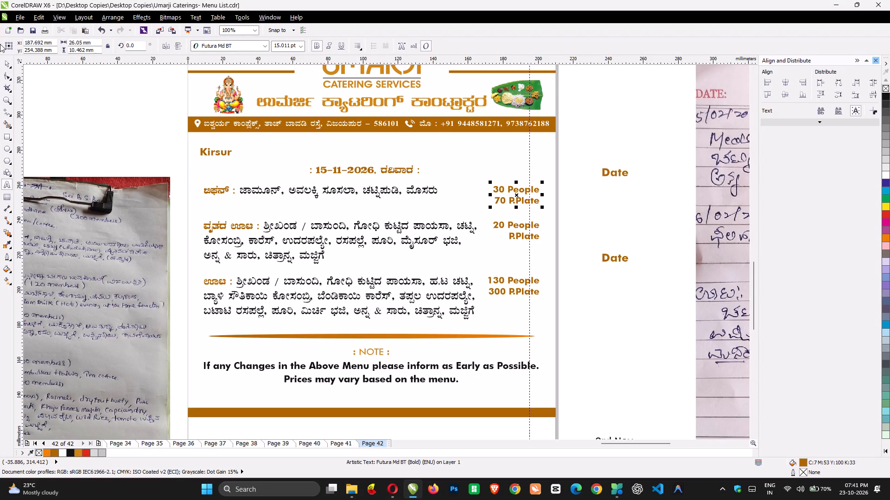
click(5, 63)
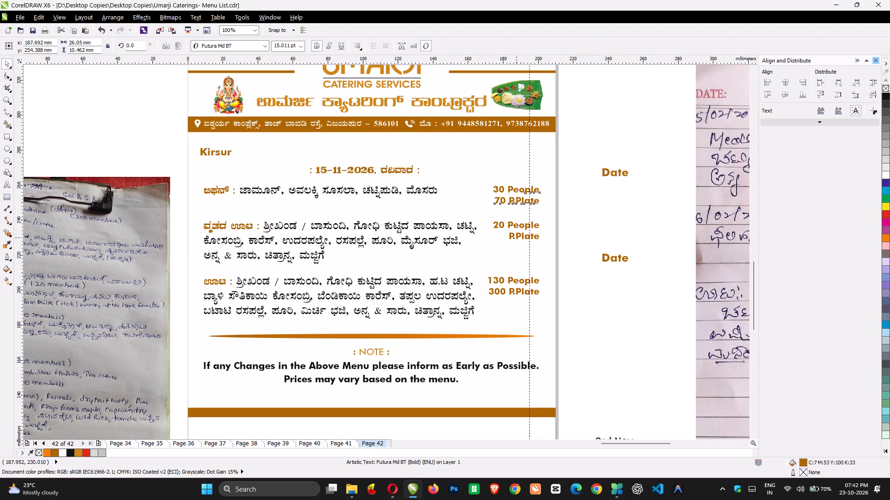
Delete the people count and per-plate text beside the "ವೃತದ ಊಟ" block.
click(516, 237)
key(Delete)
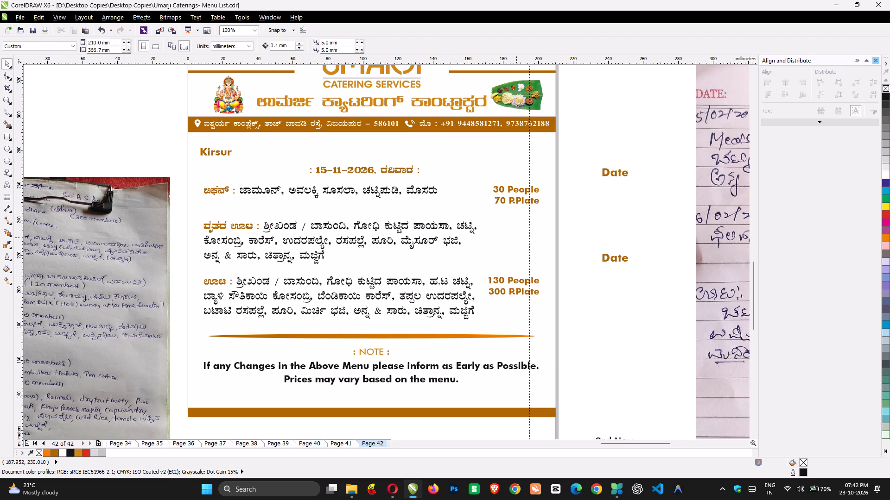
Set the people count beside the regular "ಊಟ" block to 150.
key(F8)
click(500, 282)
key(shift+Left)
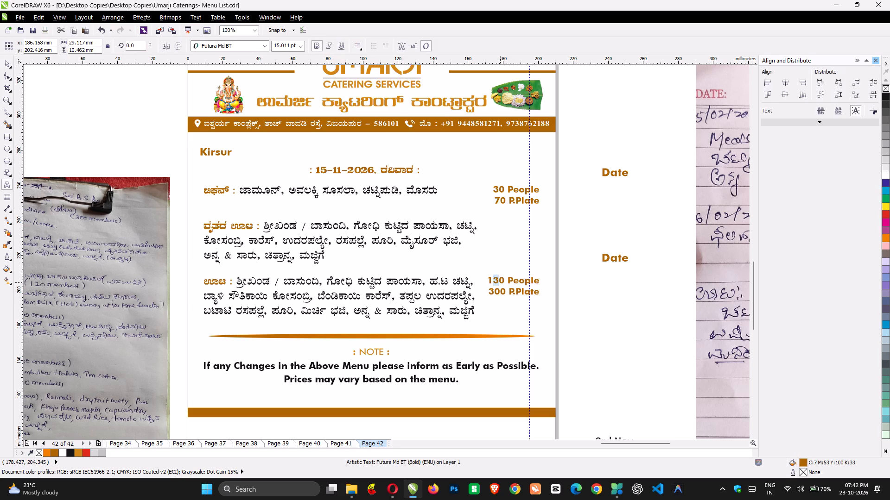
text(15)
key(Left)
key(BackSpace)
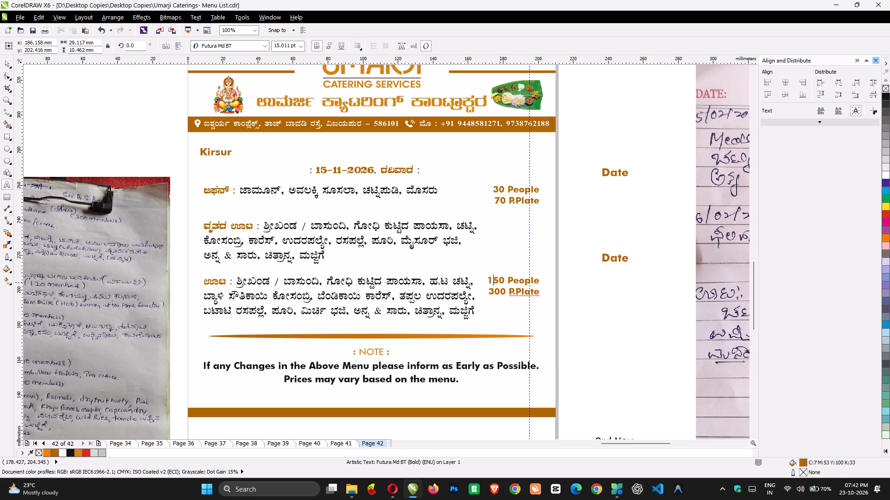
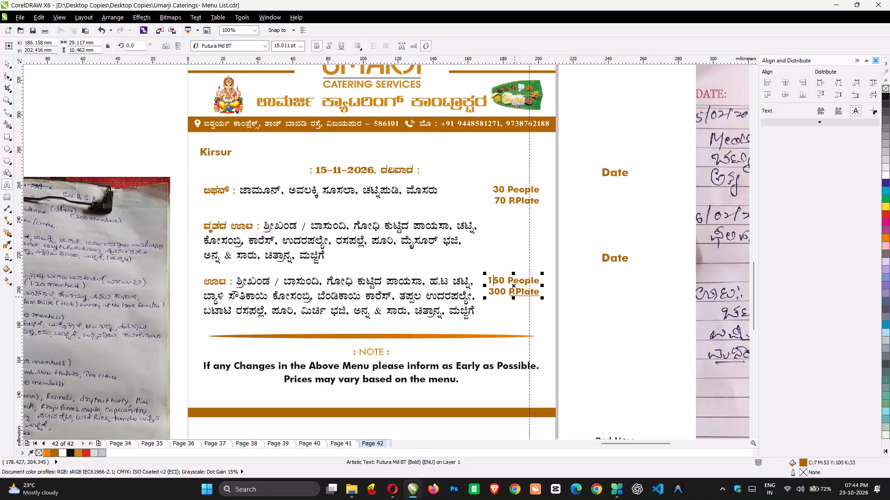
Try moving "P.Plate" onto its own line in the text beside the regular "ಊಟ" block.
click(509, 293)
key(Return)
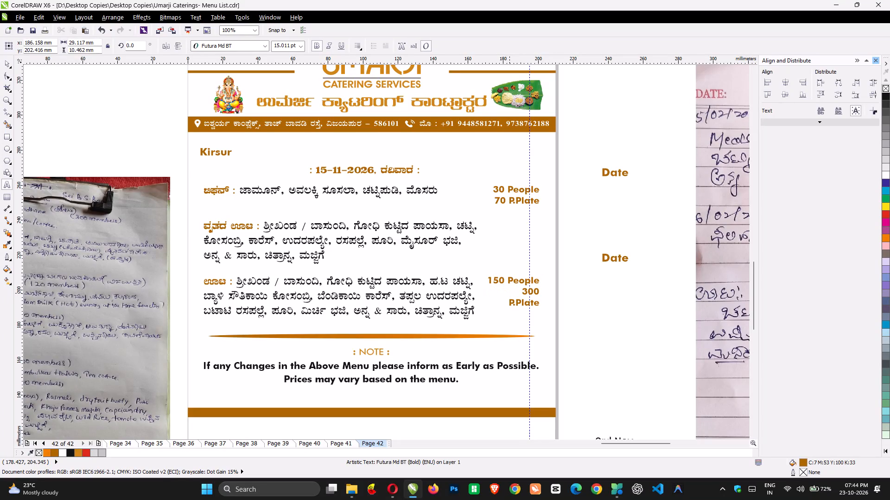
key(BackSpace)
Save the menu document and deselect the edited text.
click(7, 62)
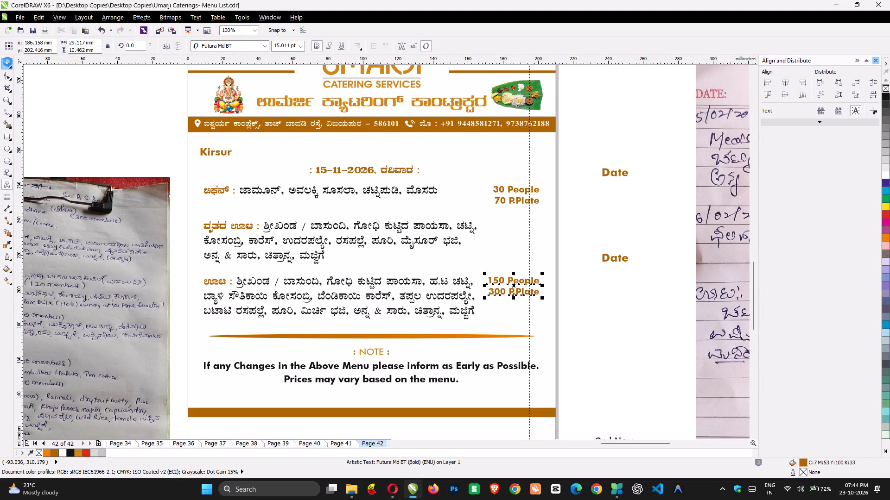
click(28, 28)
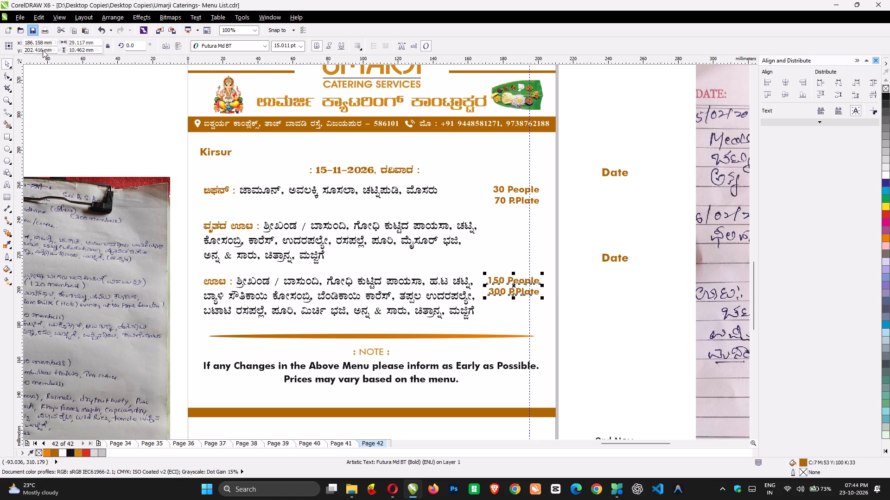
click(125, 149)
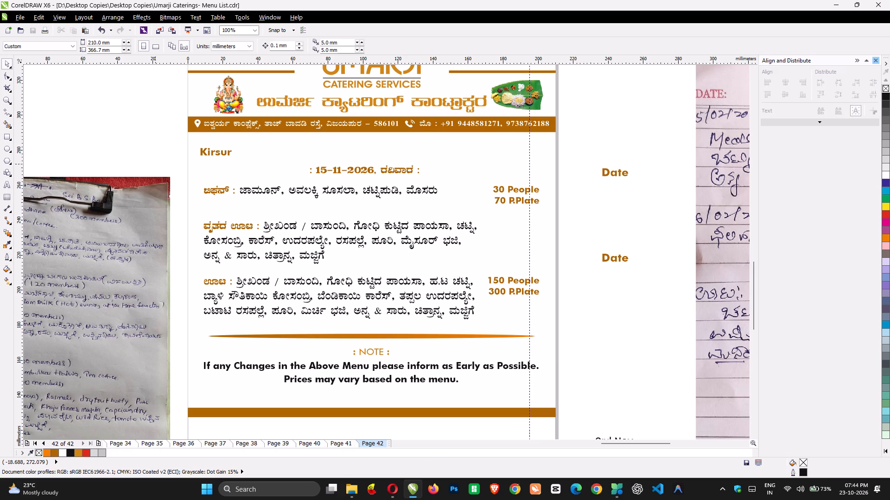
Compare with the menu on page 41, and set the people count beside the regular "ಊಟ" block on page 42 to 130.
key(Page_Up)
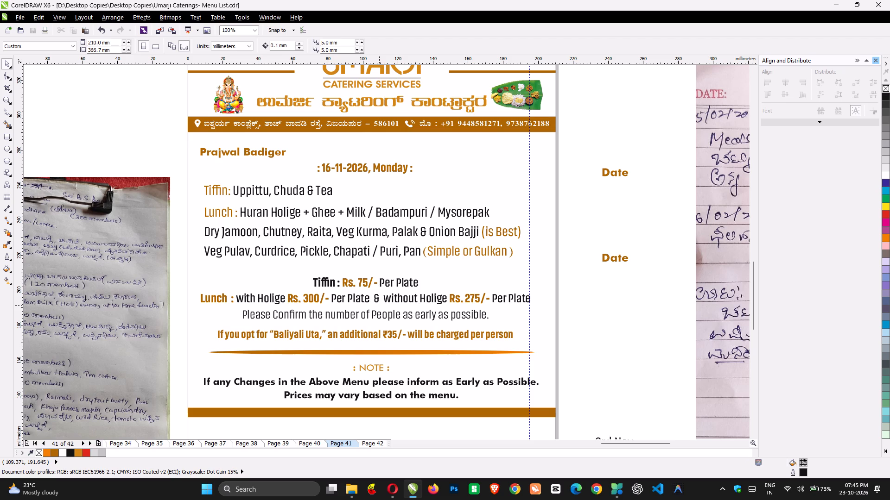
key(Page_Down)
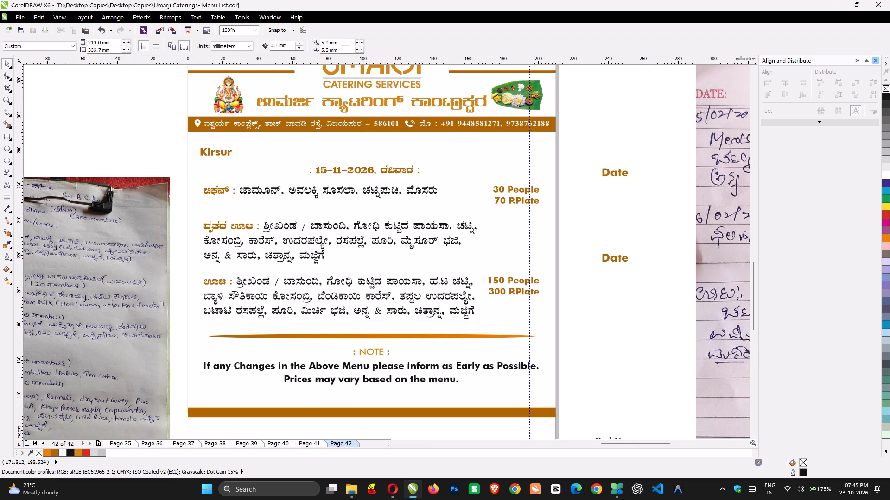
double_click(496, 282)
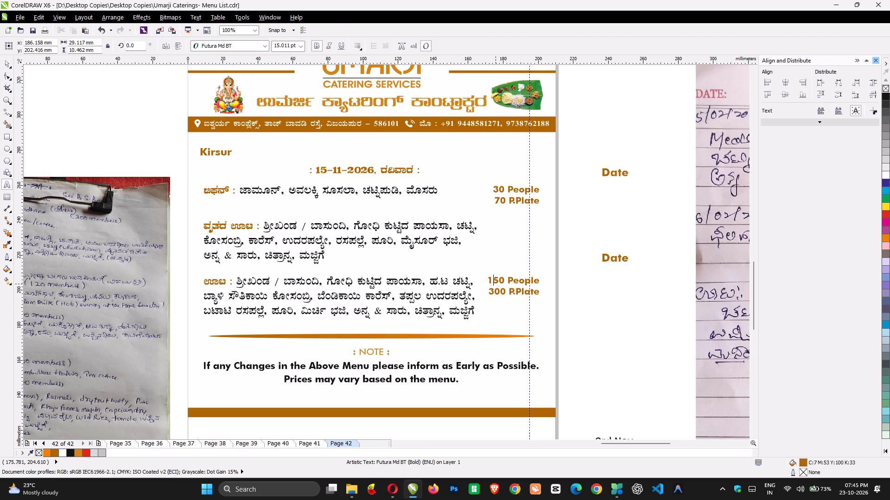
key(shift+Right)
key(3)
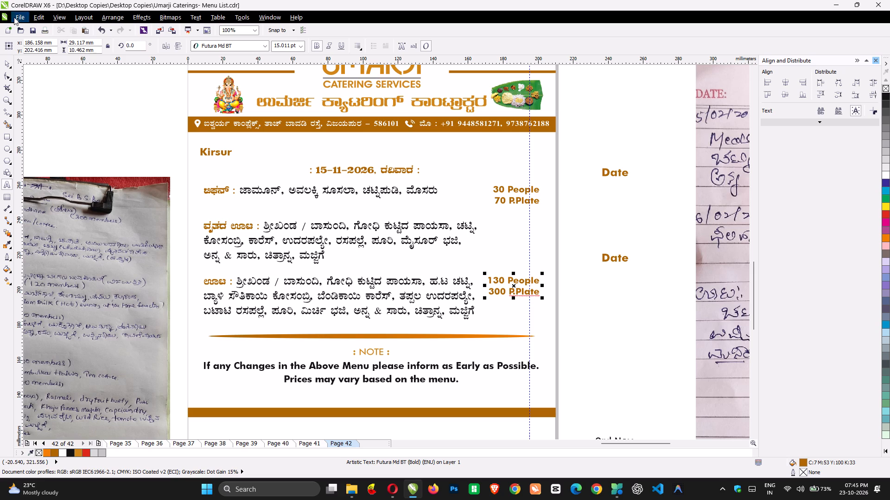
click(6, 63)
Duplicate the "130 People 300 P.Plate" text and place the copy level with the first line of the "ವೃತದ ಊಟ" block.
key(ctrl+c)
key(ctrl+v)
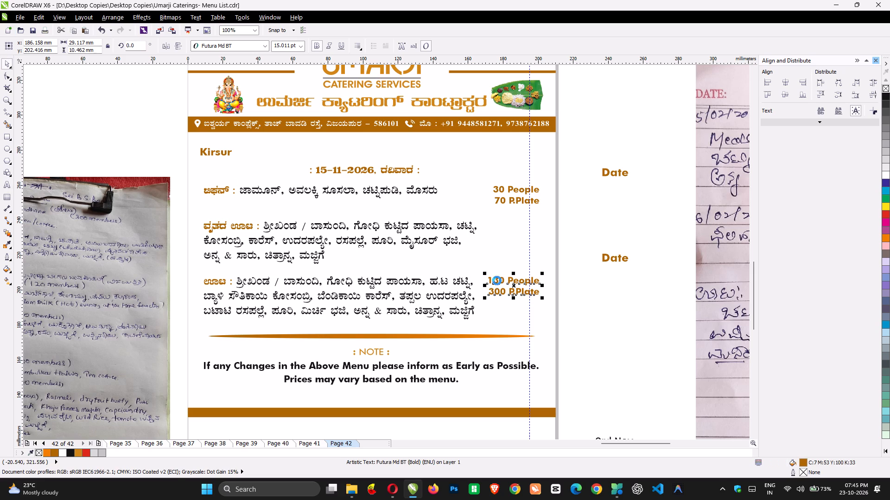
drag(497, 281, 490, 226)
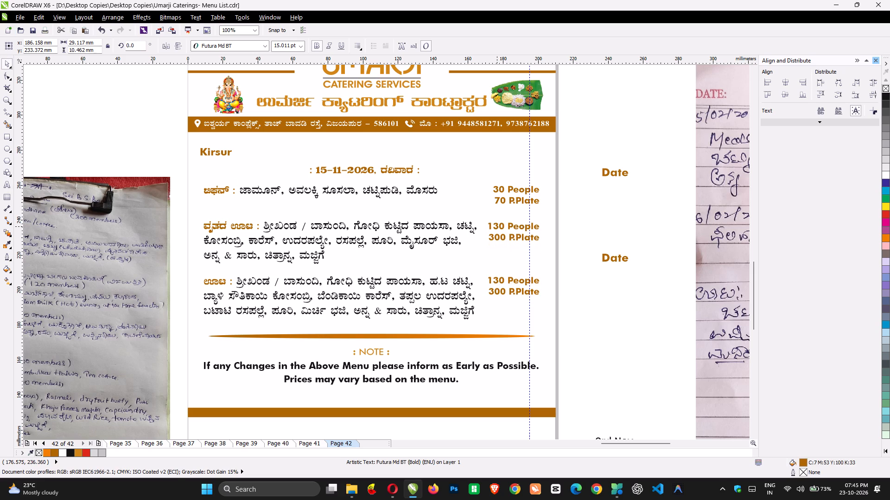
drag(490, 226, 490, 225)
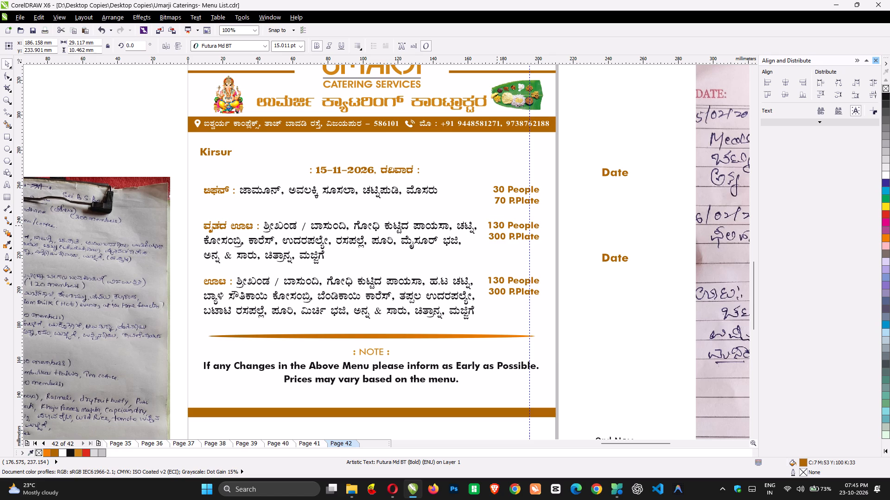
drag(490, 225, 490, 226)
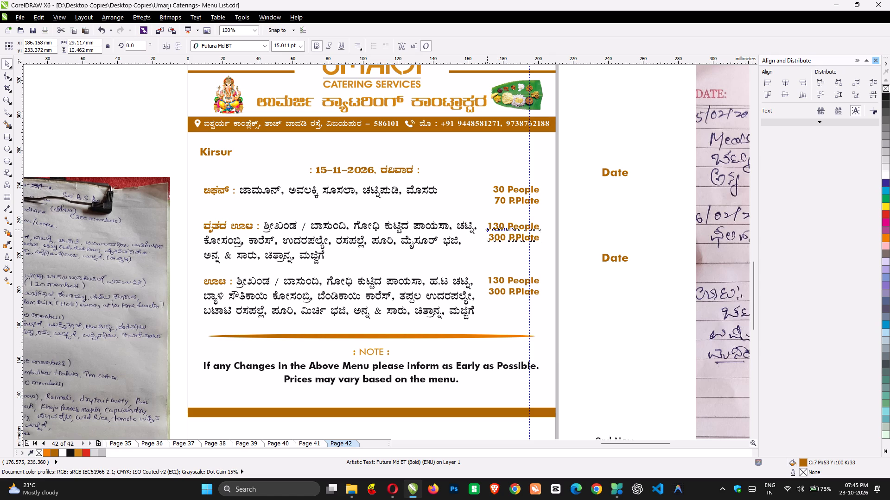
Set the people count beside the "ವೃತದ ಊಟ" block to 20.
key(F8)
key(Up)
key(ctrl+Left)
key(ctrl+Left)
key(shift+Right)
key(shift+Right)
key(shift+Left)
key(shift+Right)
key(2)
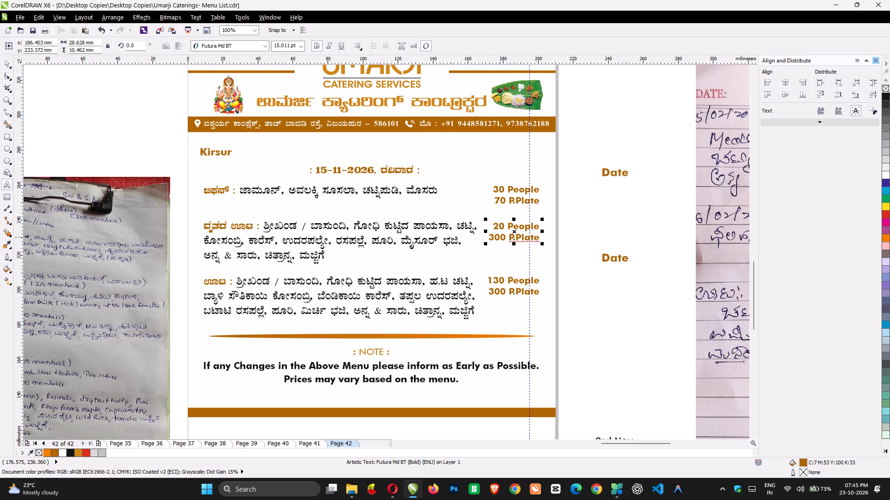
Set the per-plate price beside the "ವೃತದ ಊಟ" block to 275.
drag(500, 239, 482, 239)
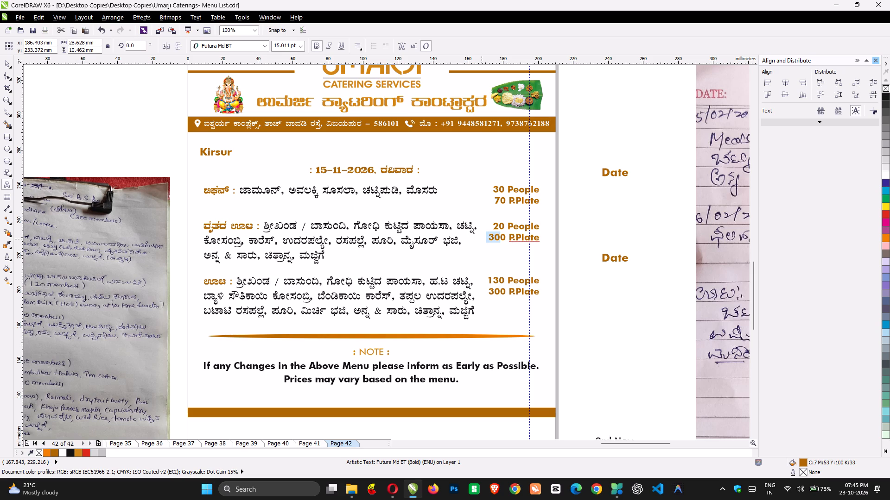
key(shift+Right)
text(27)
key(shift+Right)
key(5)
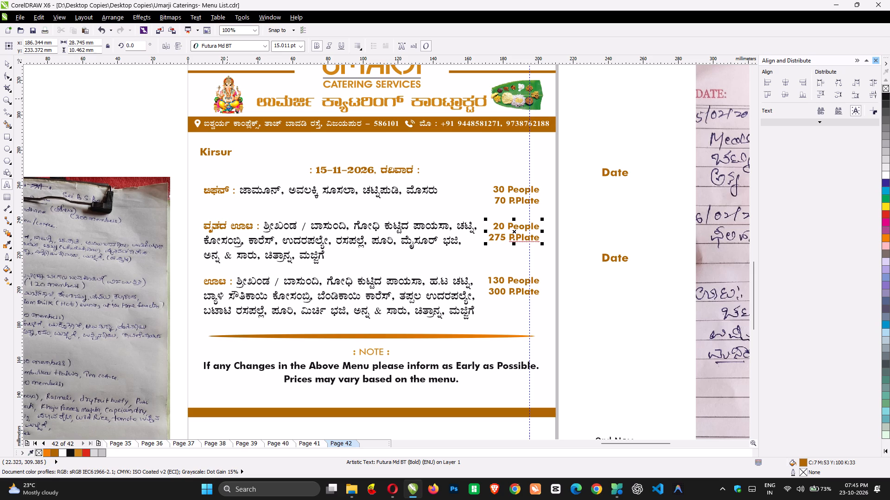
Set the per-plate price beside the "ವೃತದ ಊಟ" block to 250 and deselect the text.
key(Left)
key(shift+Left)
key(BackSpace)
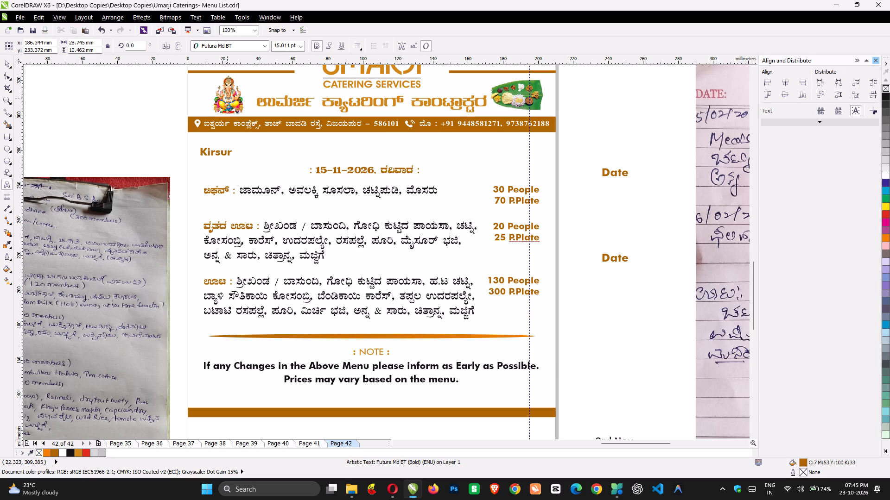
key(Right)
key(0)
click(8, 64)
click(113, 126)
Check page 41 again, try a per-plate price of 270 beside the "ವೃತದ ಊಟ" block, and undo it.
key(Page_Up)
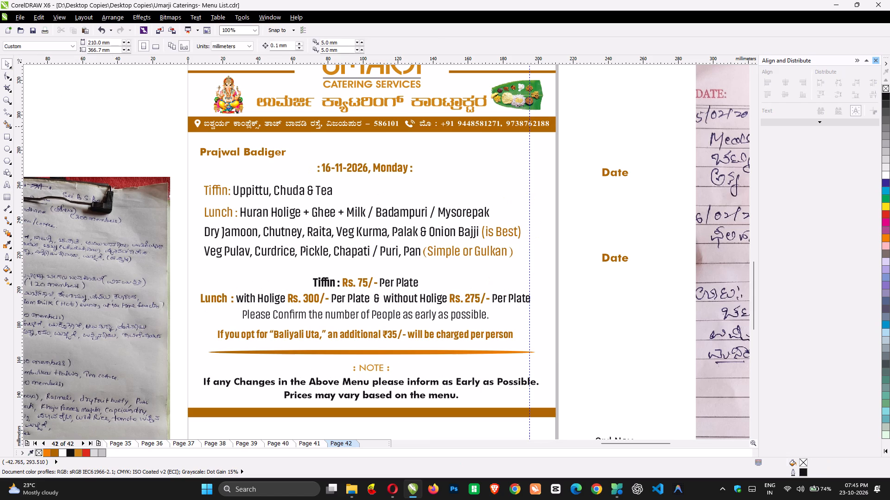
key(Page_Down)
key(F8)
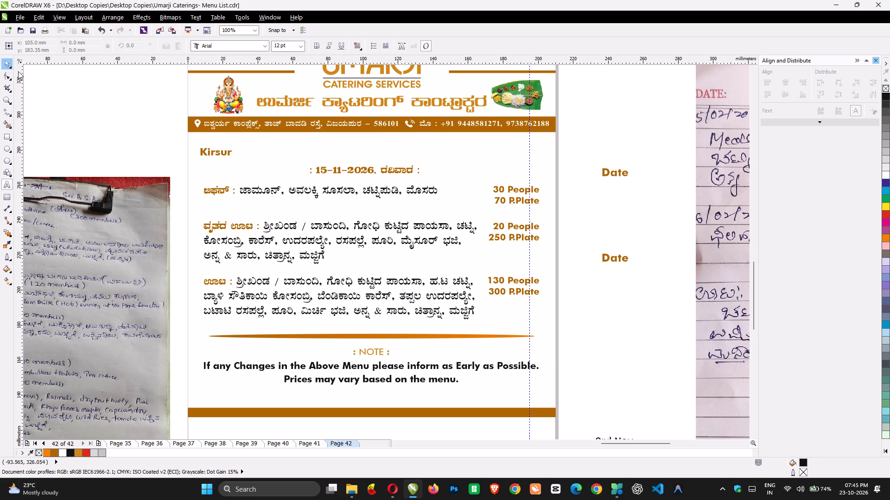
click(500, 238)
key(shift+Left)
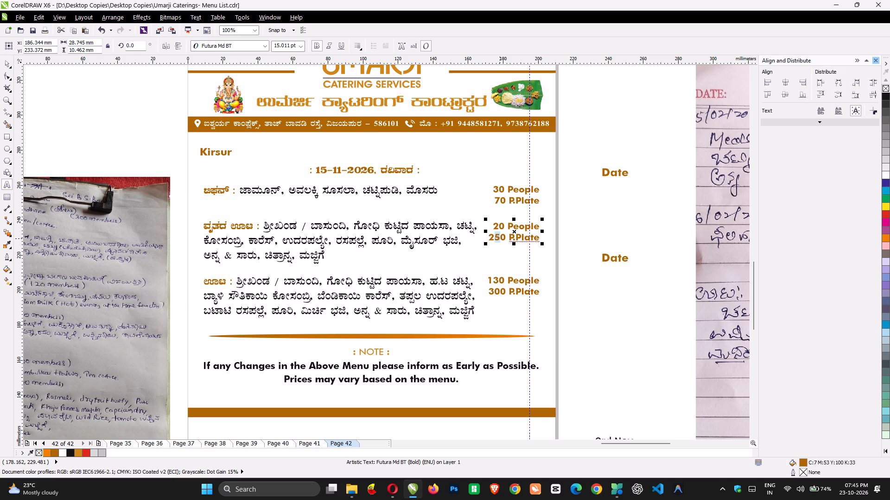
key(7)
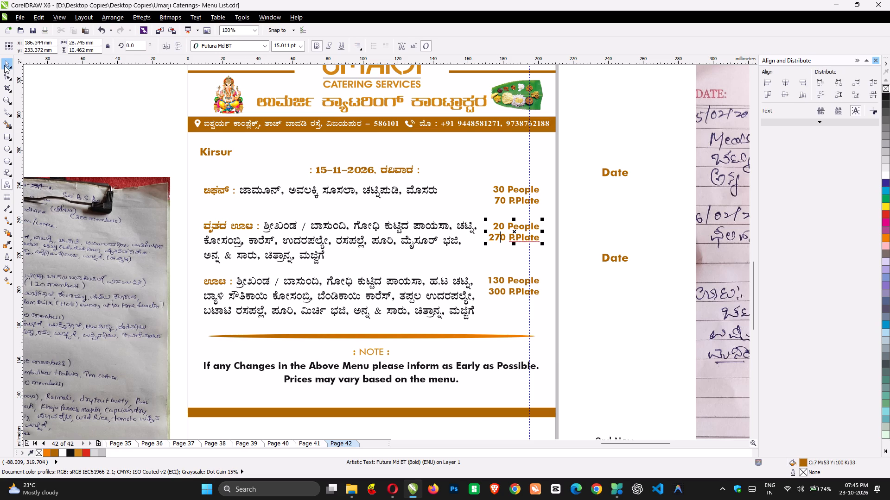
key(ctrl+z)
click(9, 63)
Deselect the text and save the menu document.
click(122, 113)
key(ctrl+s)
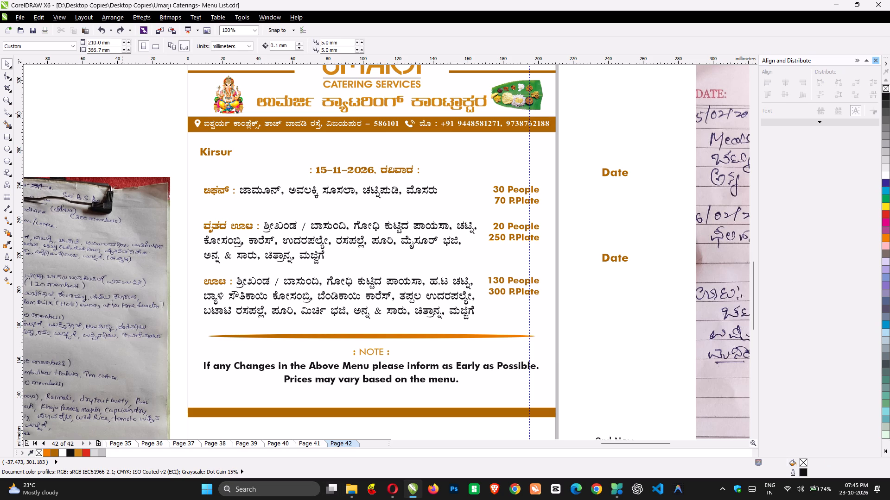
Open Calculator, multiply 250 by 20 for the "ವೃತದ ಊಟ" cost, and clear the calculation.
click(286, 487)
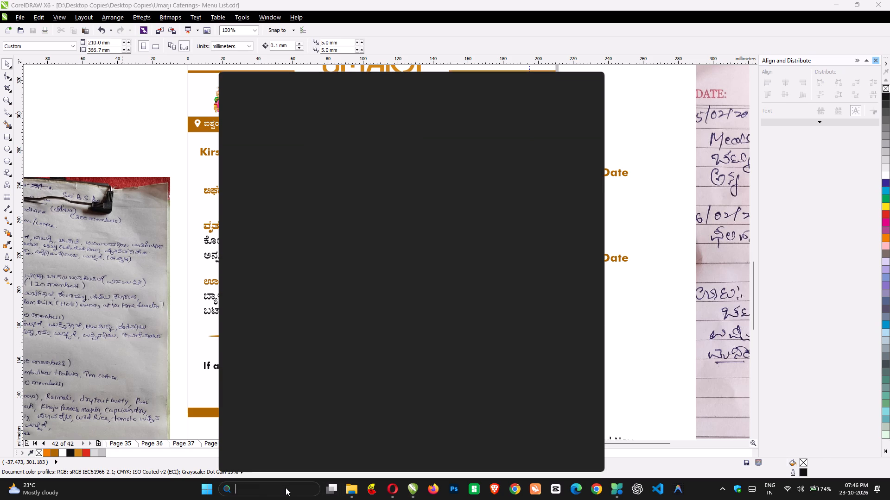
text(cal)
key(Right)
key(Return)
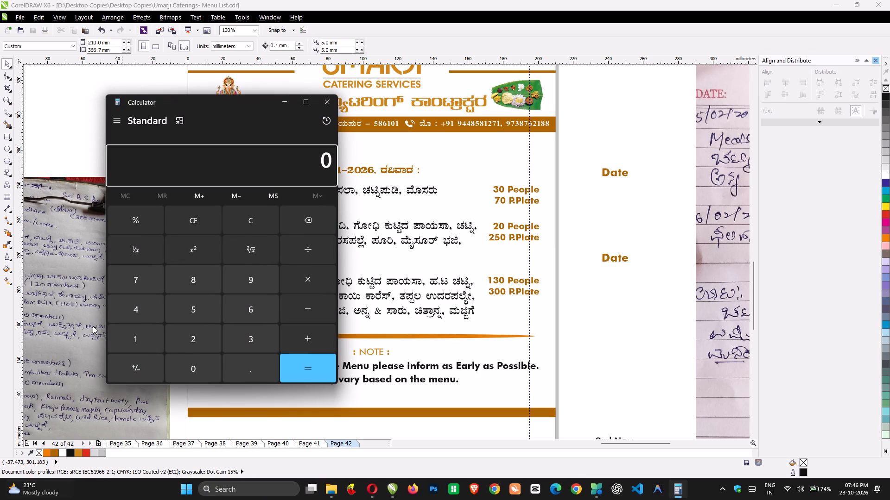
click(198, 341)
click(196, 308)
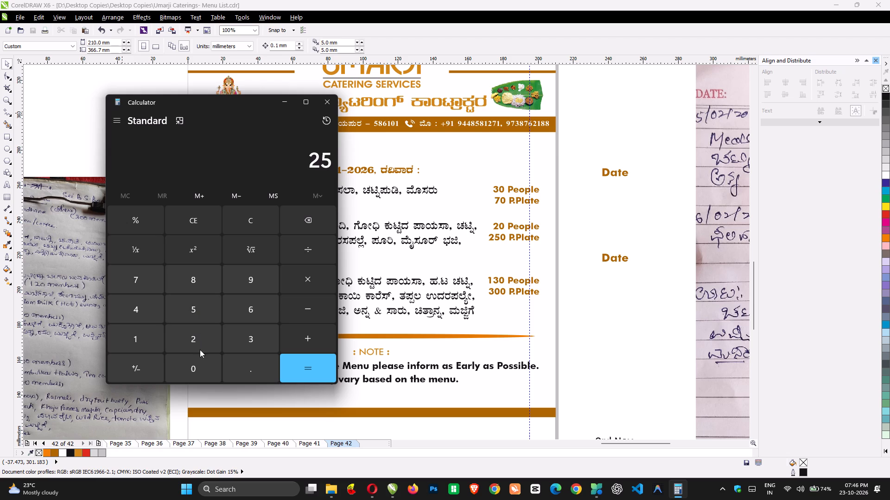
click(200, 369)
click(311, 277)
click(196, 339)
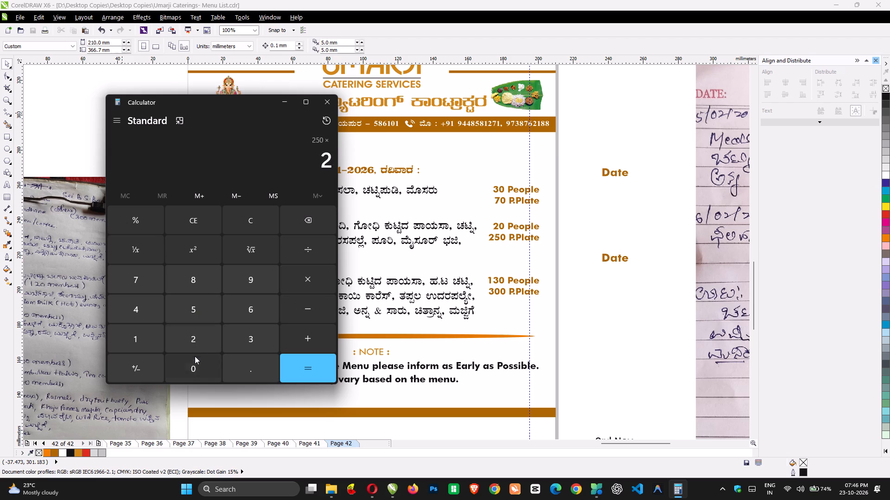
click(194, 365)
click(319, 365)
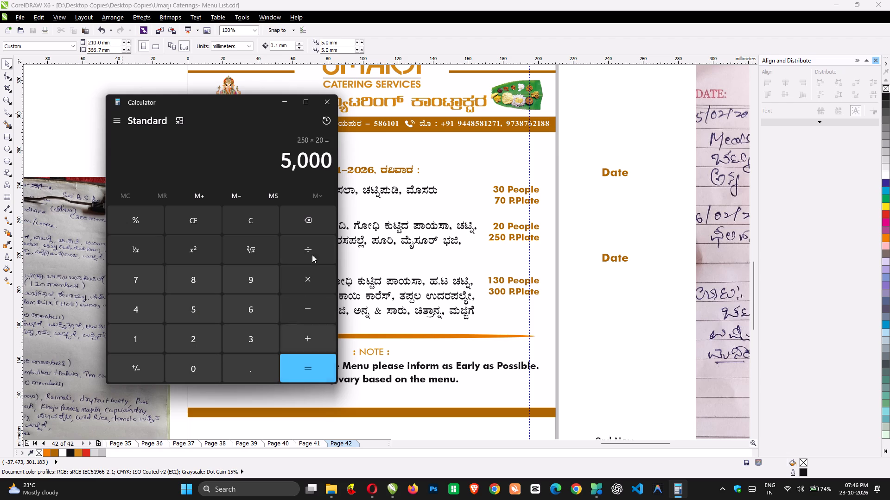
click(254, 222)
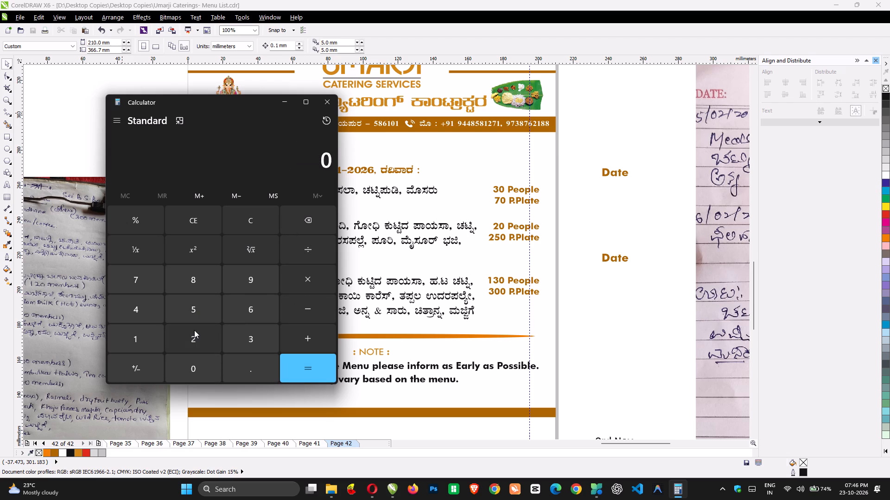
Multiply 130 by 300 to work out the cost of the "ಊಟ" block.
click(133, 327)
click(228, 340)
click(197, 365)
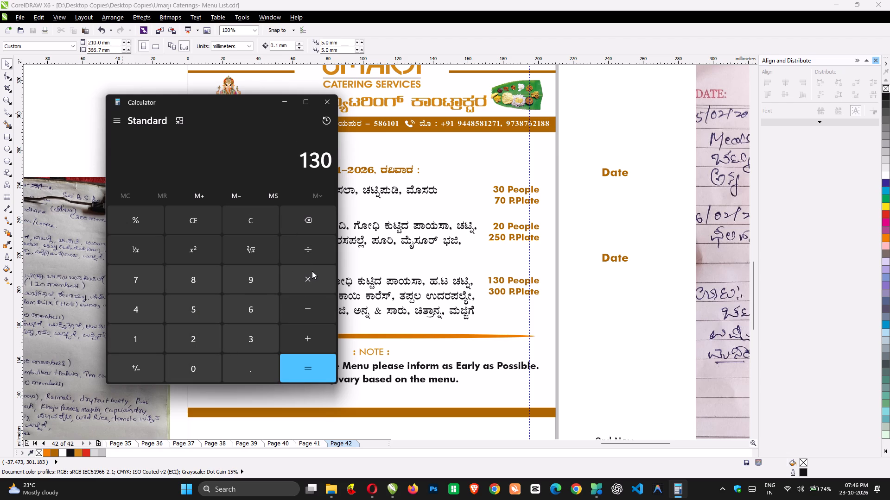
click(312, 271)
click(189, 369)
click(250, 343)
double_click(200, 363)
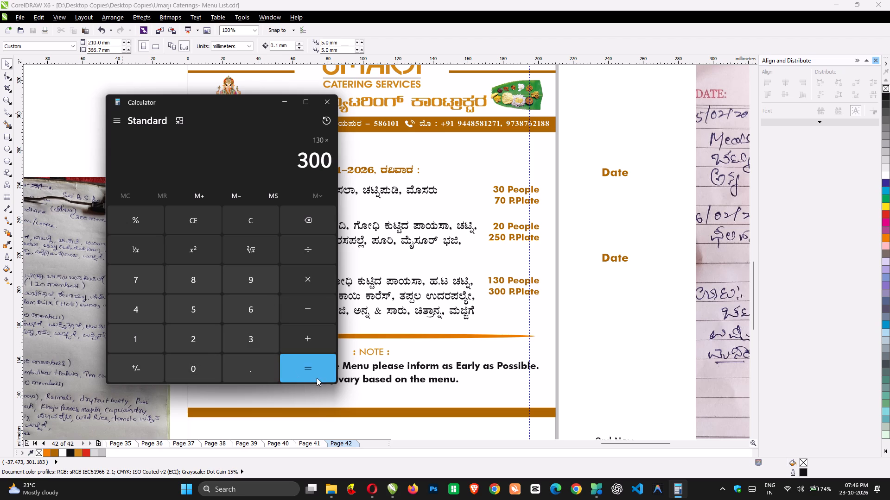
click(316, 376)
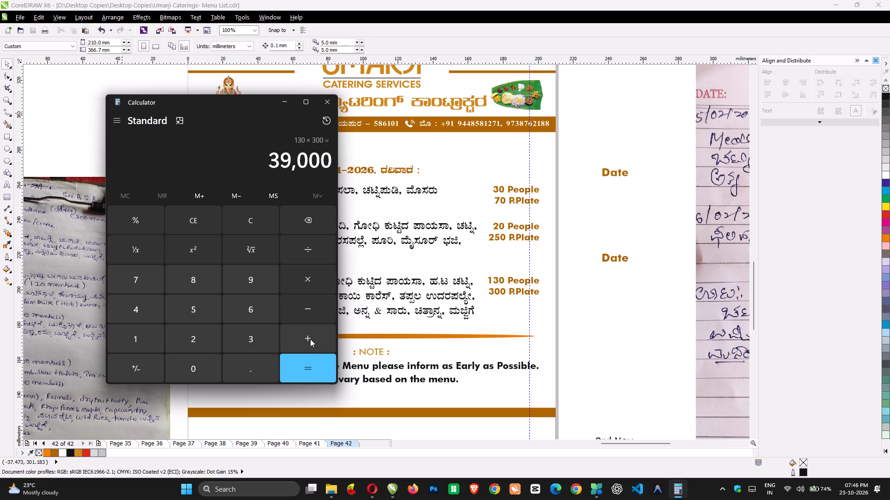
Add 2100 and 5000 to the "ಊಟ" cost, checking the calculation history for the earlier "ವೃತದ ಊಟ" amount.
click(310, 339)
click(190, 344)
click(140, 336)
double_click(193, 368)
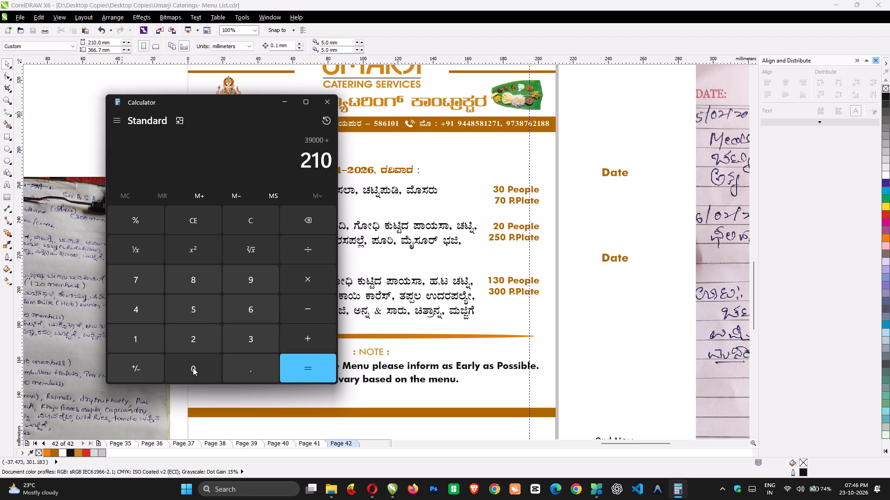
click(313, 339)
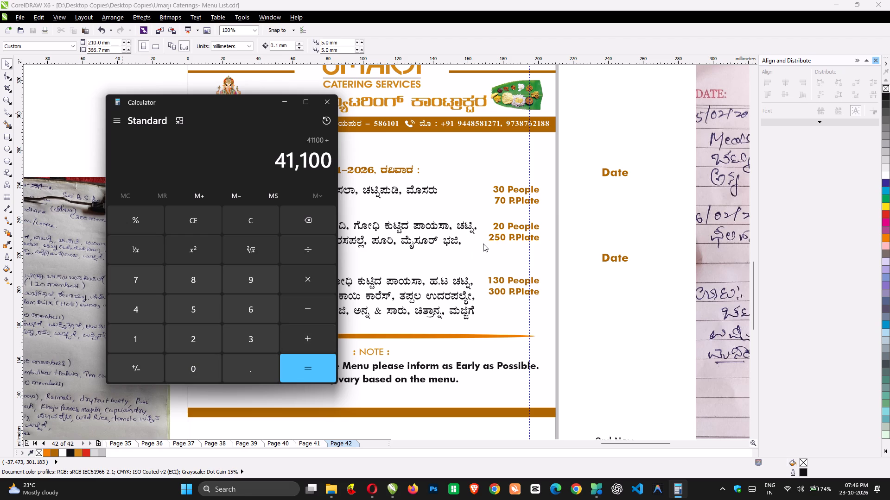
click(325, 121)
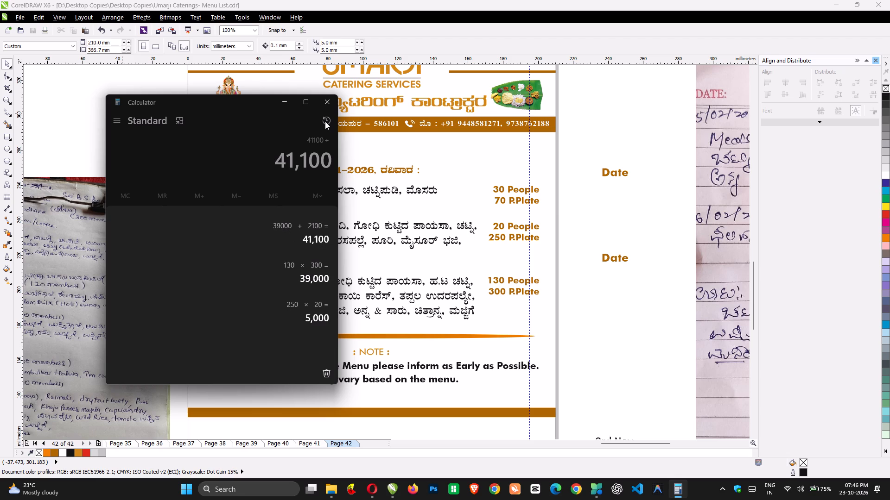
click(254, 138)
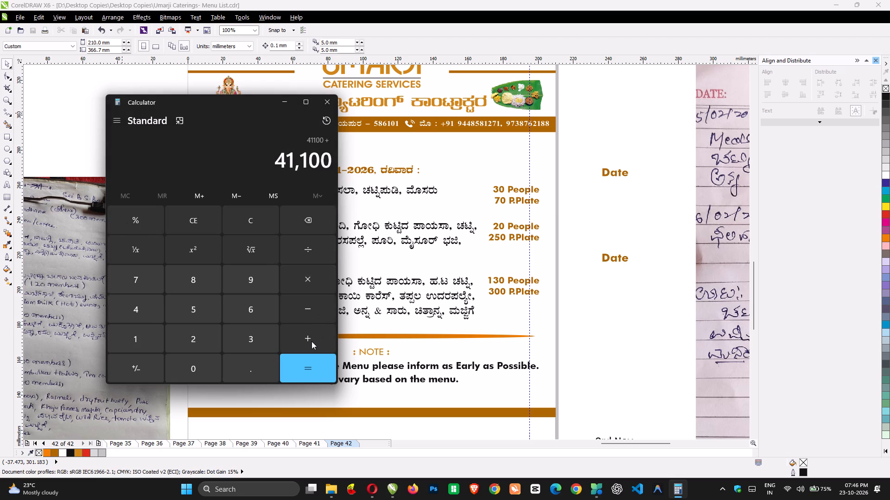
click(311, 341)
click(208, 311)
double_click(201, 370)
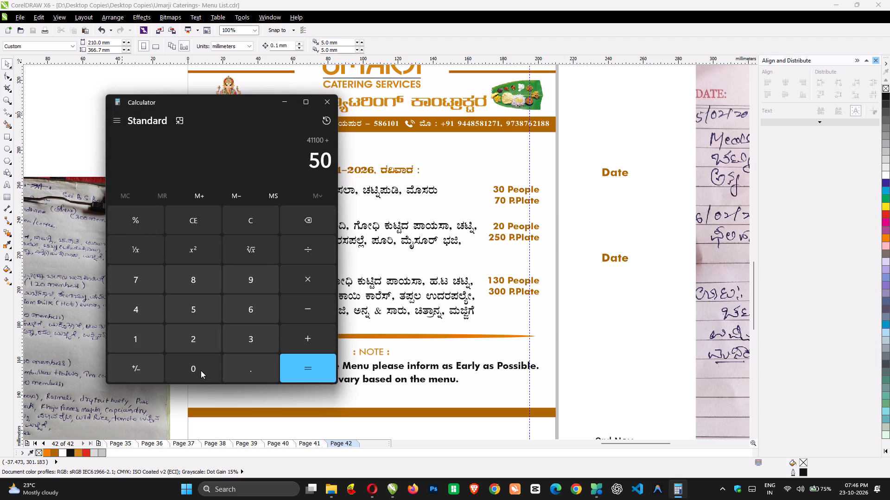
click(201, 370)
click(301, 374)
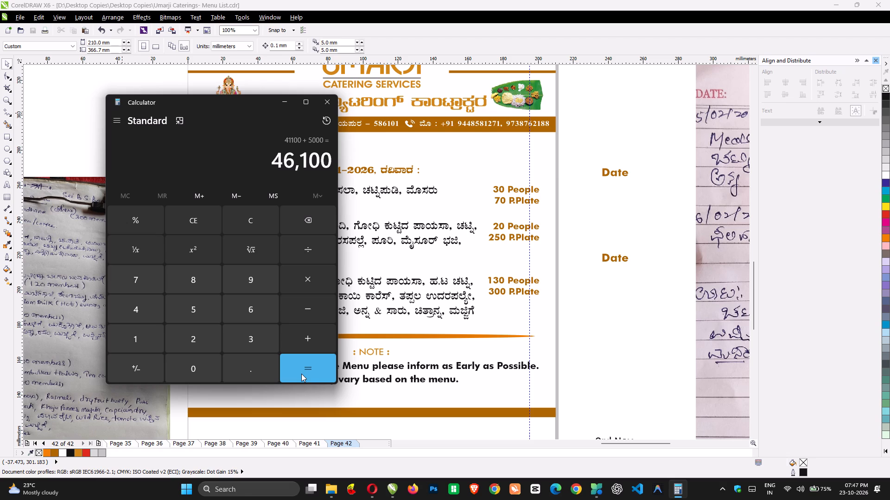
Subtract 37000 from the combined meal cost and minimize Calculator.
text(-37)
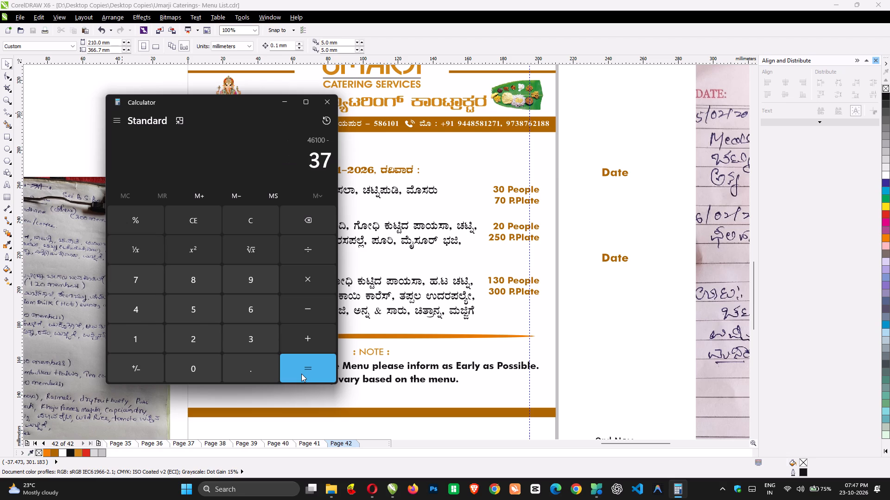
text(00)
key(0)
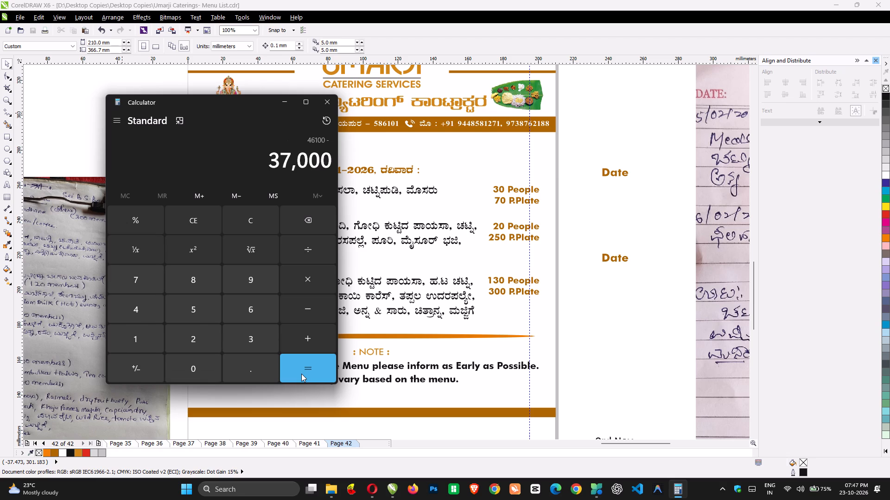
key(Return)
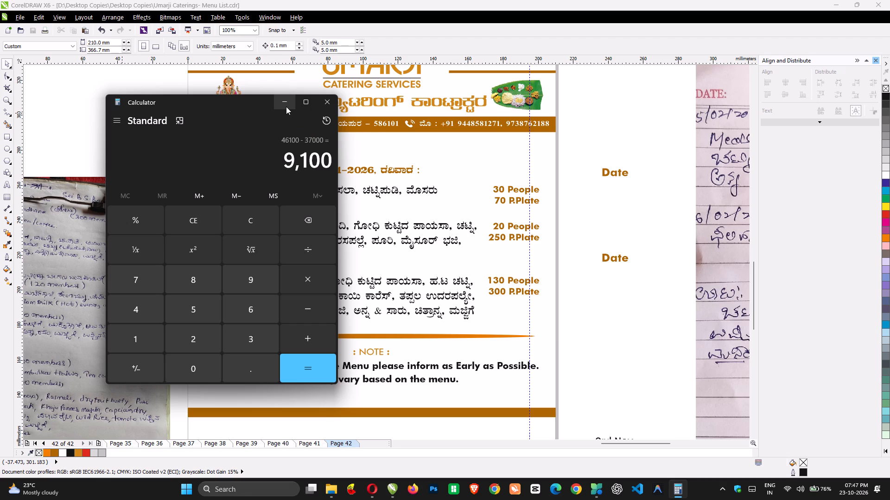
click(286, 106)
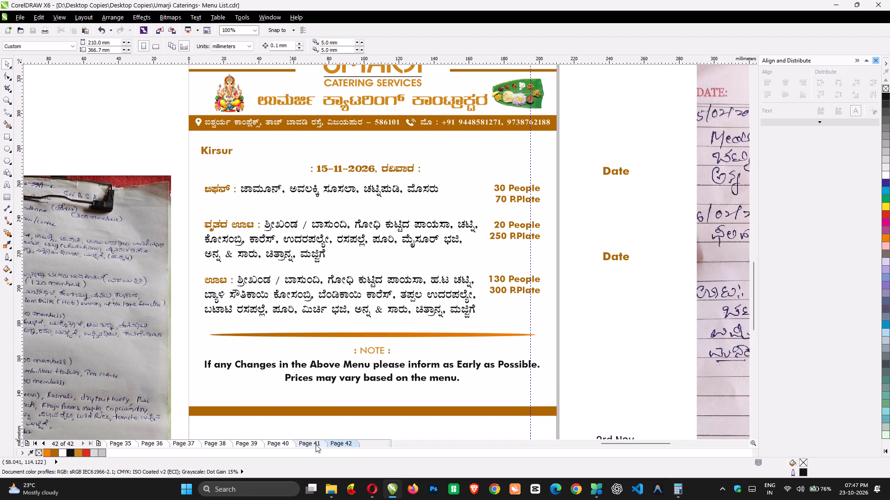
Look back through menu pages 41 to 36, examining how earlier menus lay out their people counts, prices and totals.
click(316, 444)
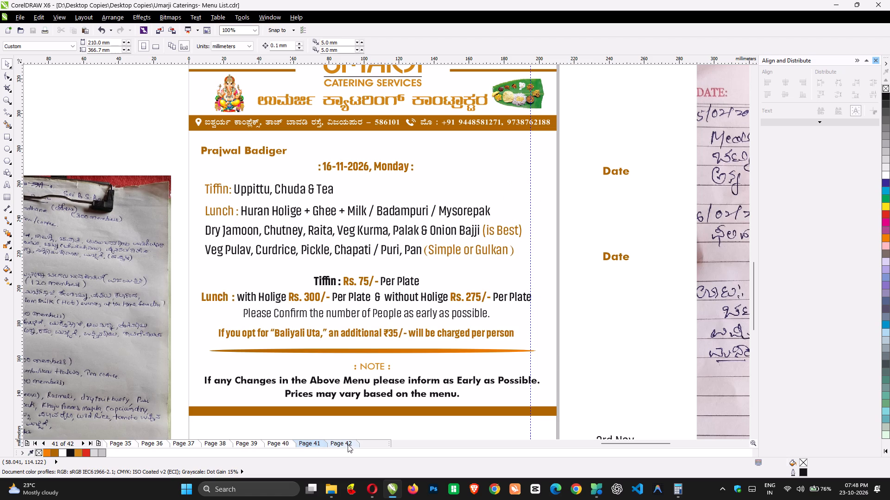
click(269, 443)
click(246, 442)
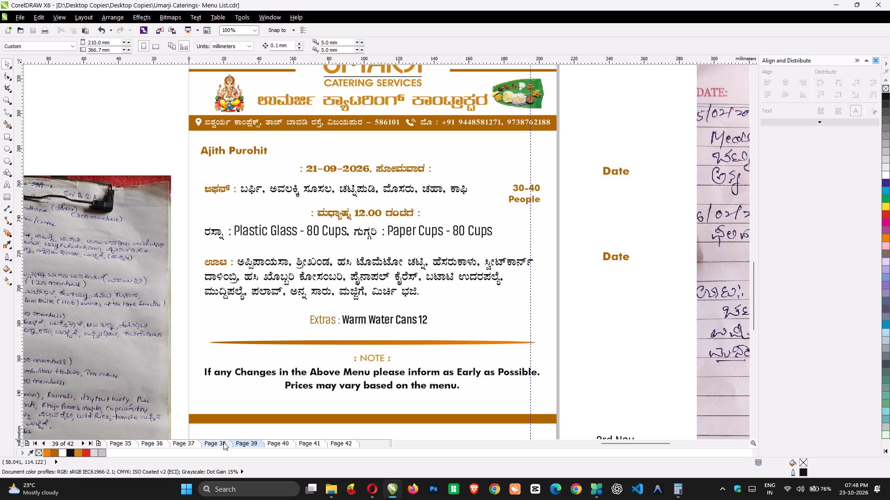
click(223, 442)
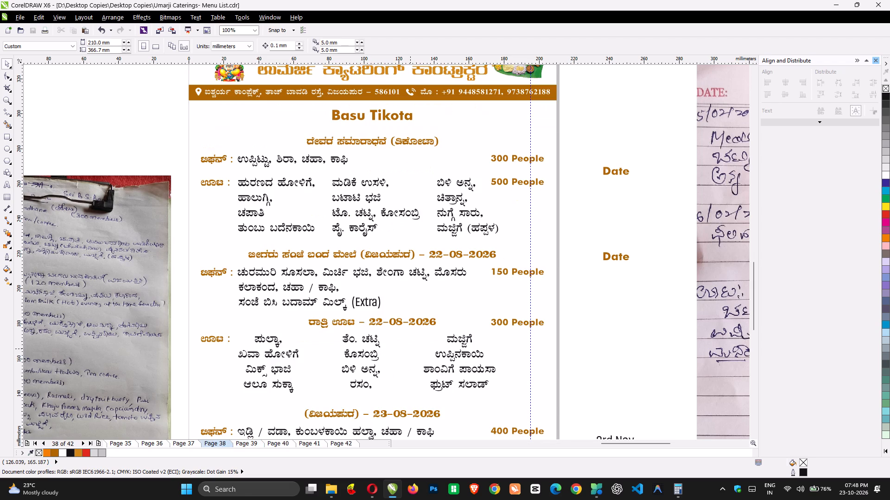
scroll(410, 349, down, 2)
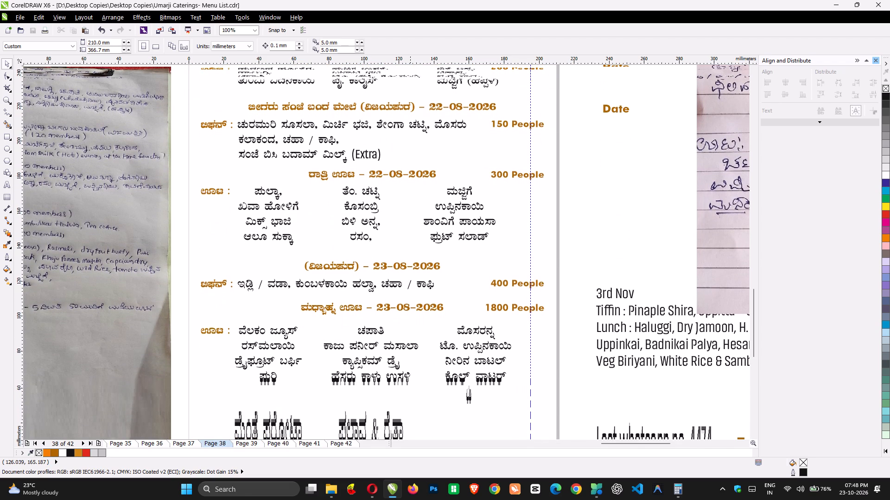
scroll(410, 349, down, 1)
scroll(410, 349, up, 1)
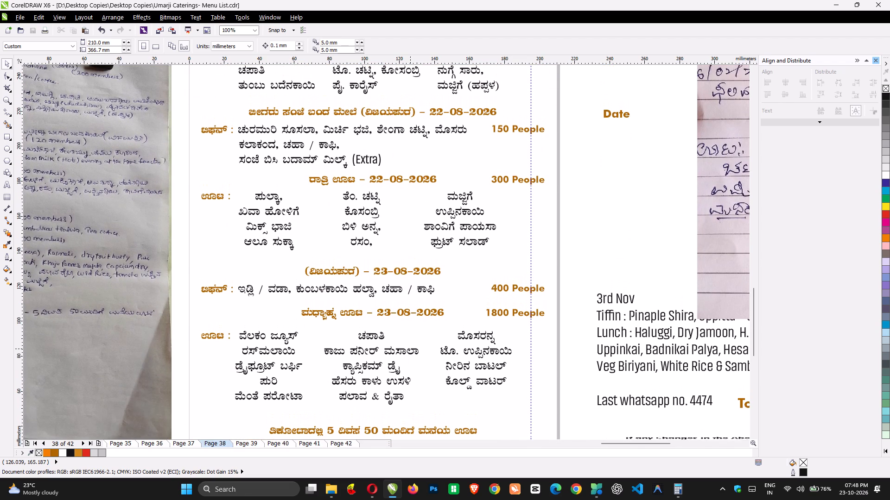
scroll(410, 349, up, 3)
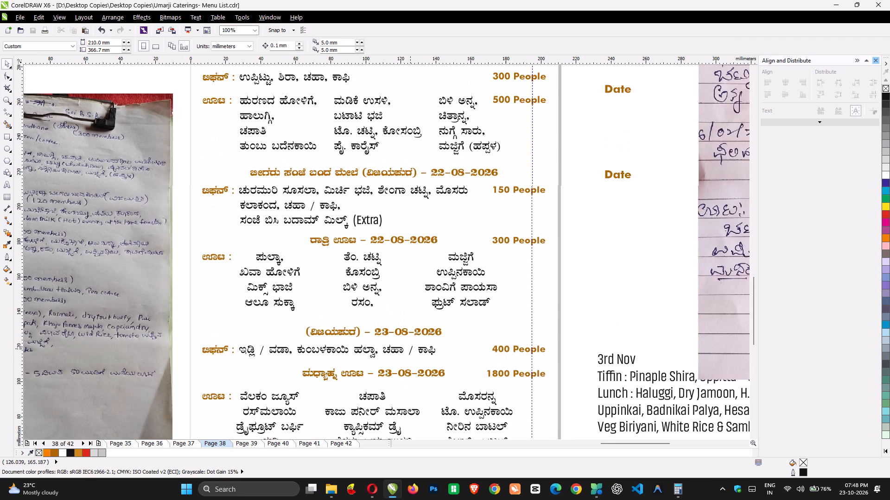
scroll(410, 349, up, 2)
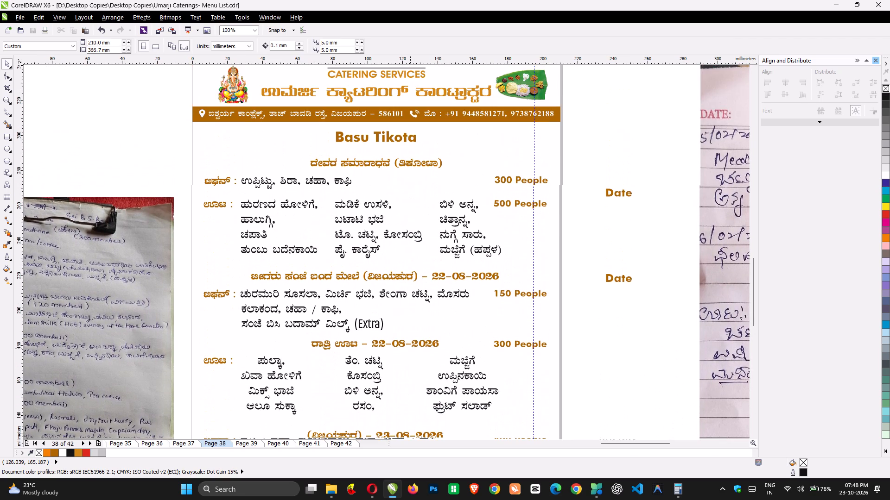
scroll(410, 349, down, 2)
click(188, 444)
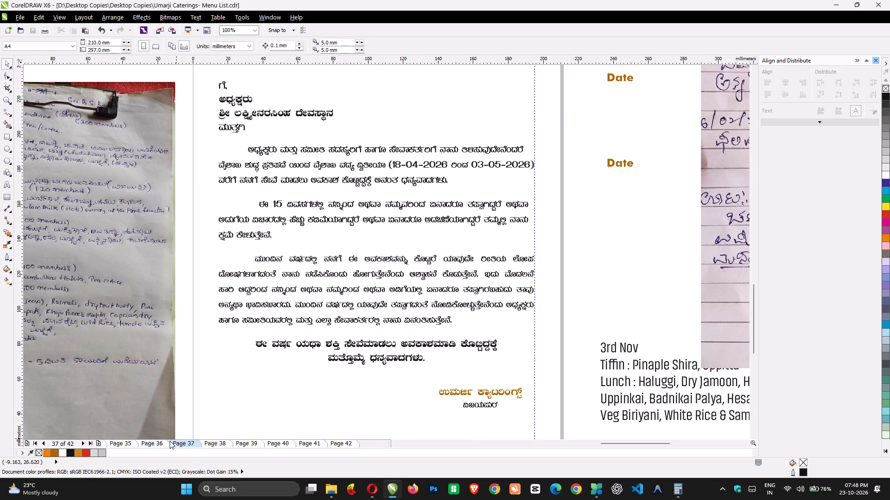
click(162, 441)
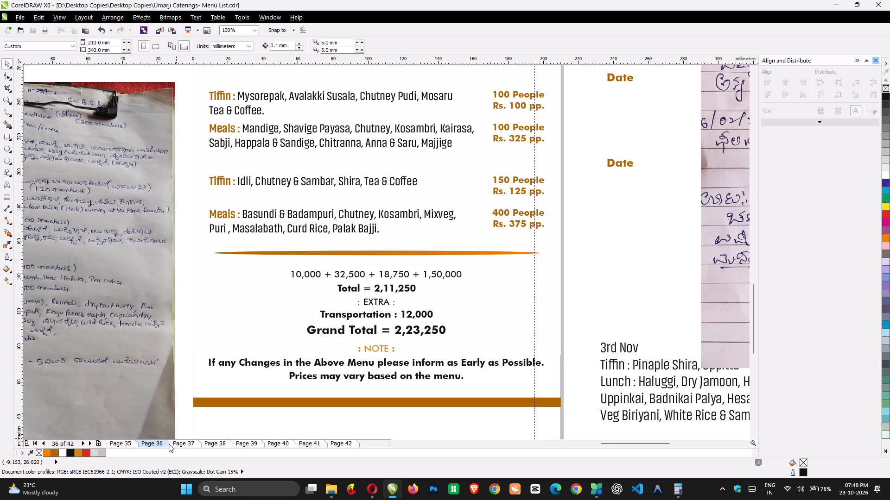
click(183, 446)
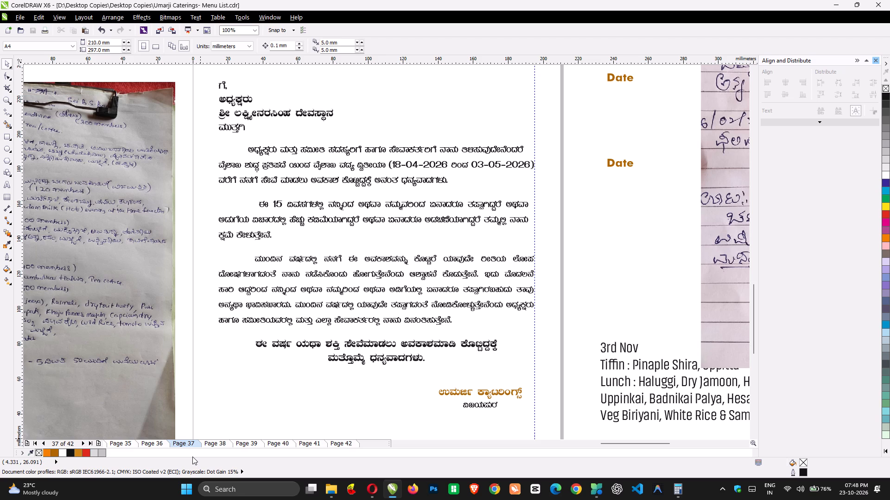
click(160, 443)
scroll(330, 324, up, 1)
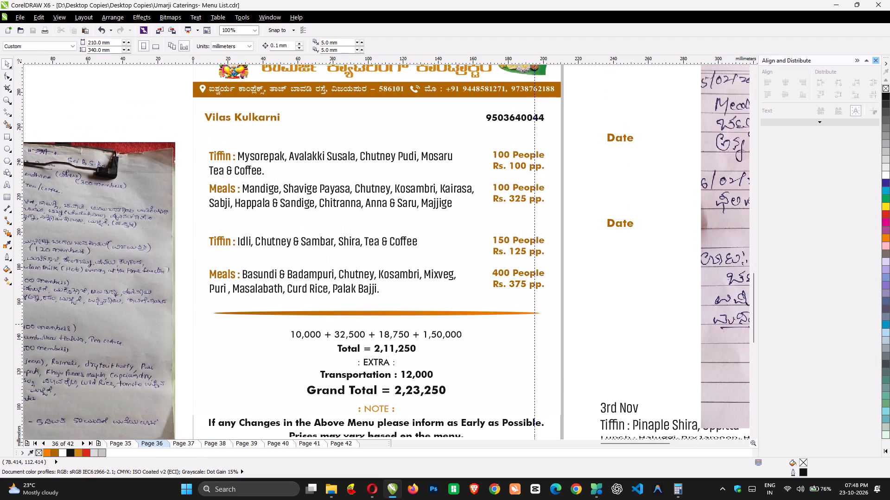
scroll(330, 324, up, 1)
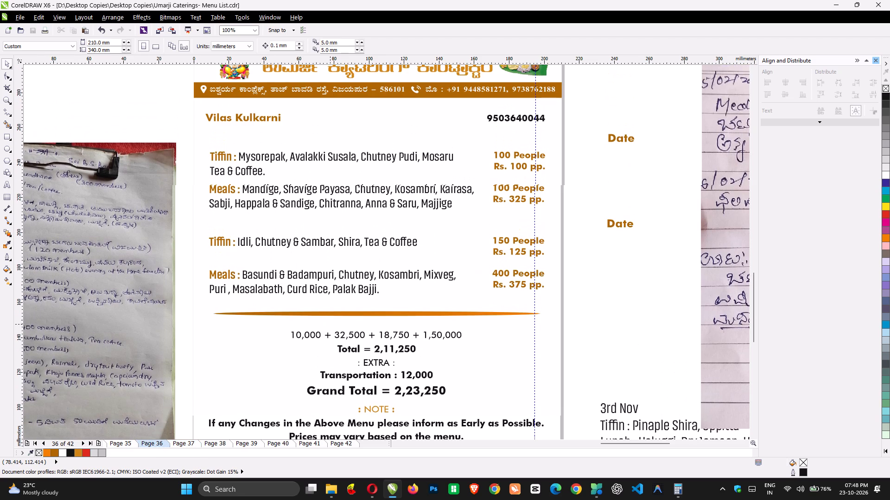